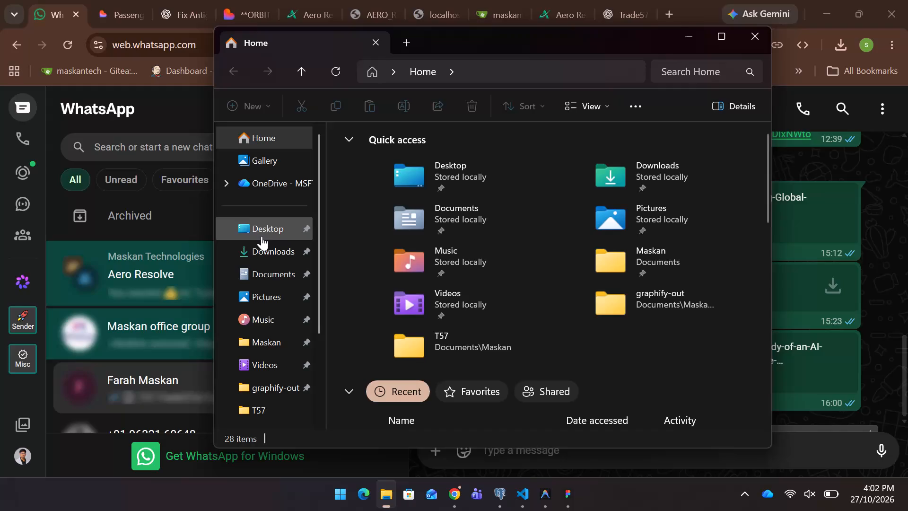
Open the T57-Trade57ai-Case-Study presentation from the Downloads folder in WPS Office.
{"action": "left_click", "coordinate": [262, 256]}
{"action": "double_click", "coordinate": [457, 176]}
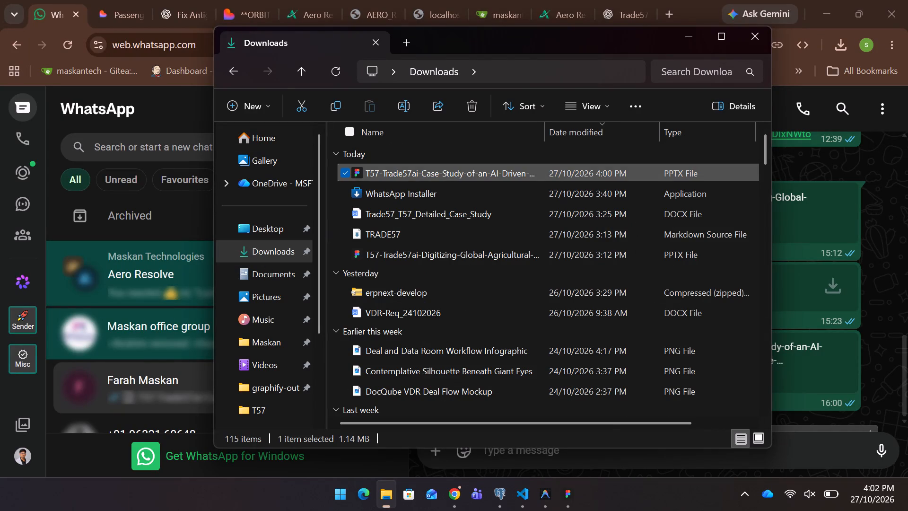
{"action": "double_click", "coordinate": [434, 202]}
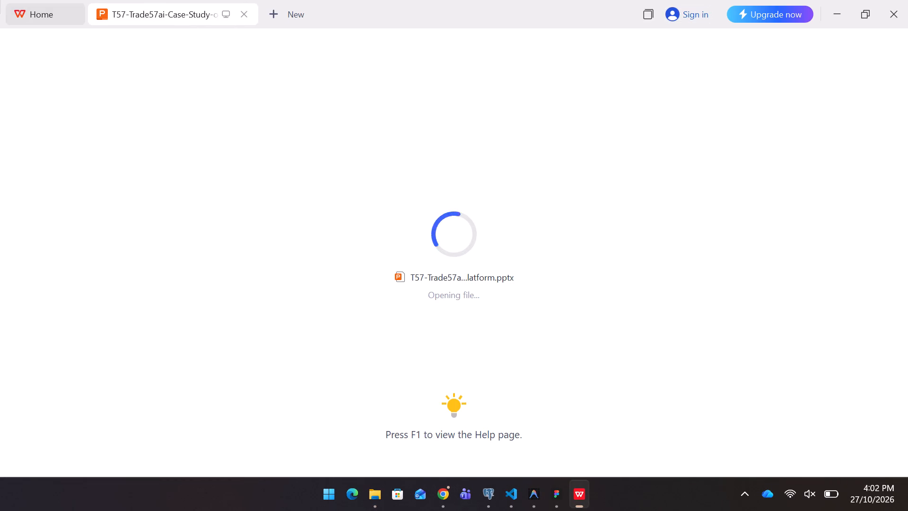
Look through the slides for app screenshot placeholders and select the verification dashboard placeholder on slide 4.
{"action": "scroll", "coordinate": [481, 274], "scroll_direction": "down", "scroll_amount": 4}
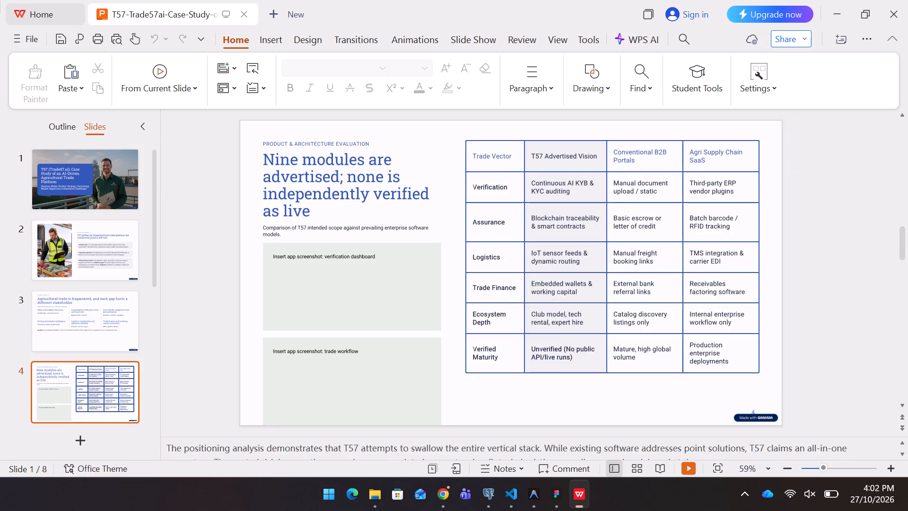
{"action": "scroll", "coordinate": [633, 197], "scroll_direction": "up", "scroll_amount": 3}
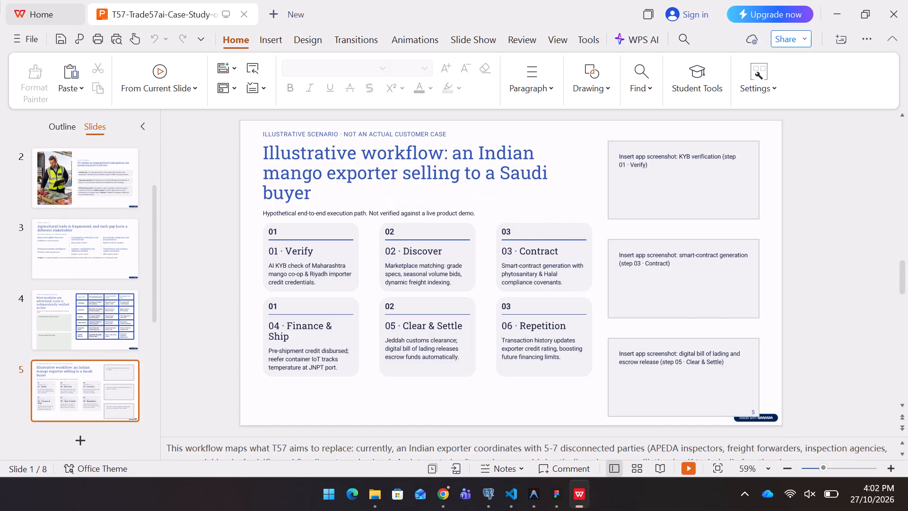
{"action": "scroll", "coordinate": [527, 227], "scroll_direction": "up", "scroll_amount": 3}
{"action": "scroll", "coordinate": [527, 227], "scroll_direction": "down", "scroll_amount": 1}
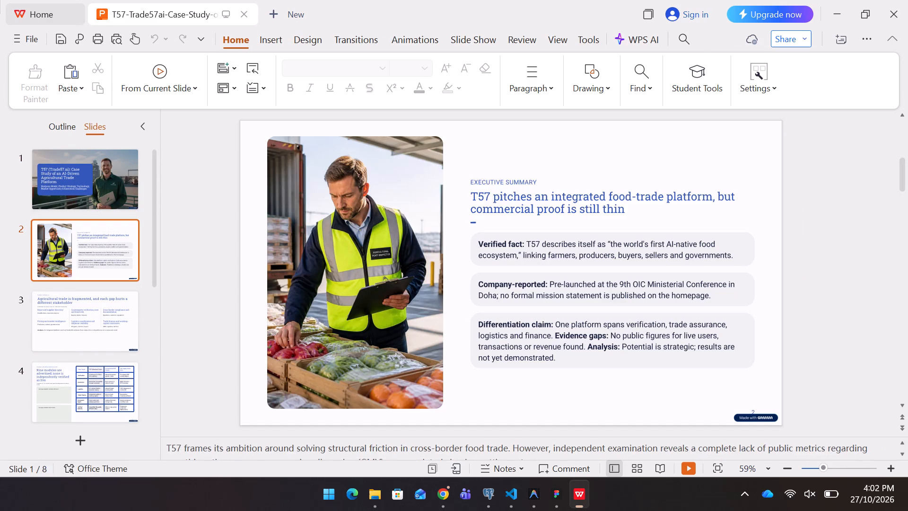
{"action": "scroll", "coordinate": [527, 227], "scroll_direction": "down", "scroll_amount": 2}
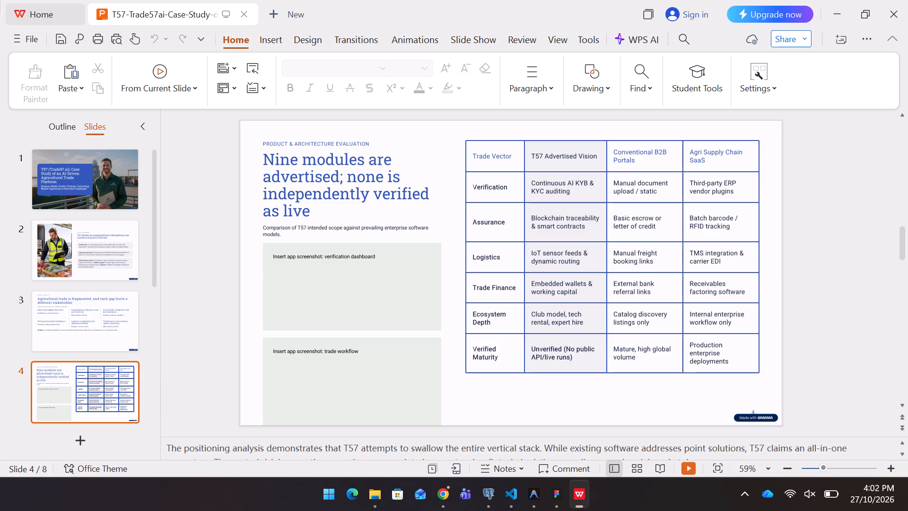
{"action": "left_click", "coordinate": [341, 370]}
{"action": "left_click", "coordinate": [352, 311]}
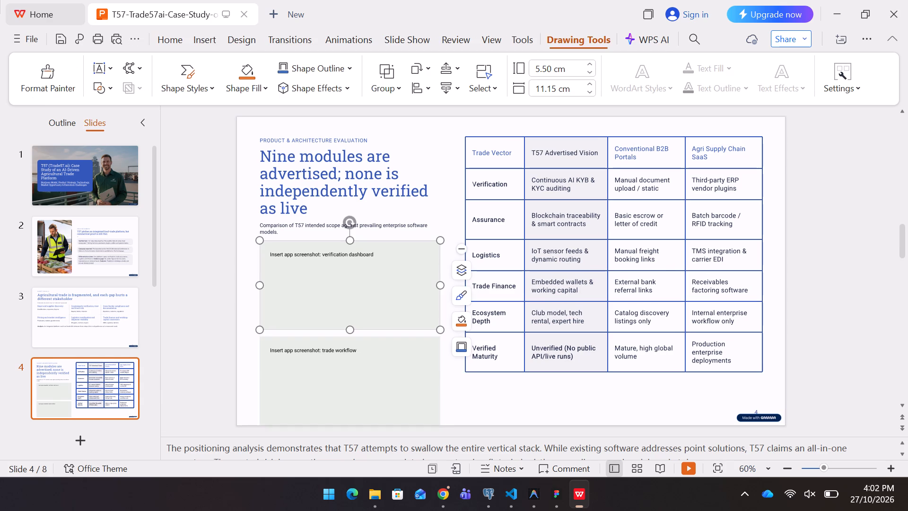
Switch to Figma and review the home dashboard in the Trade57_New dashboards prototype.
{"action": "left_click", "coordinate": [560, 488]}
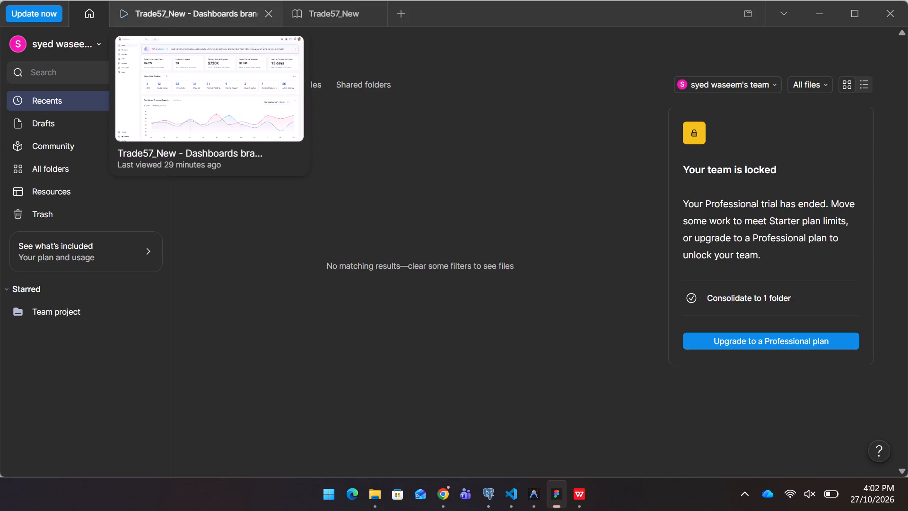
{"action": "left_click", "coordinate": [134, 15]}
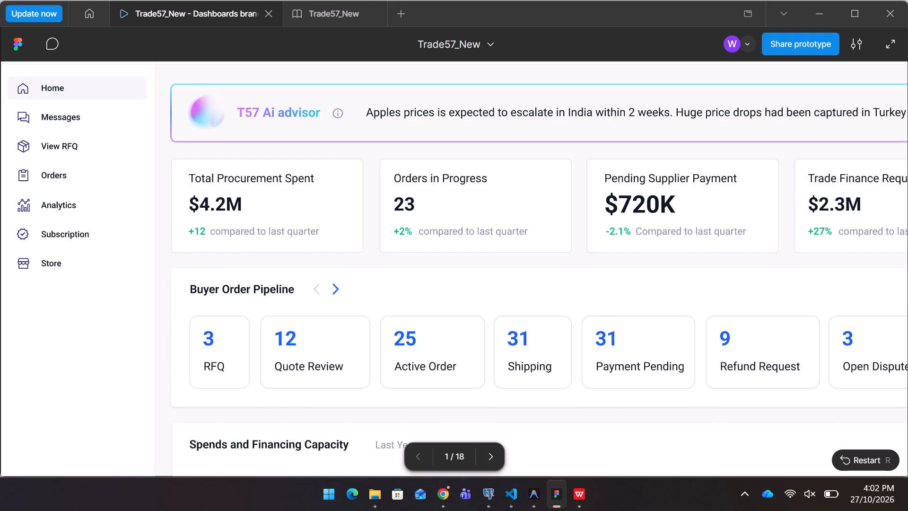
{"action": "left_click", "coordinate": [65, 91]}
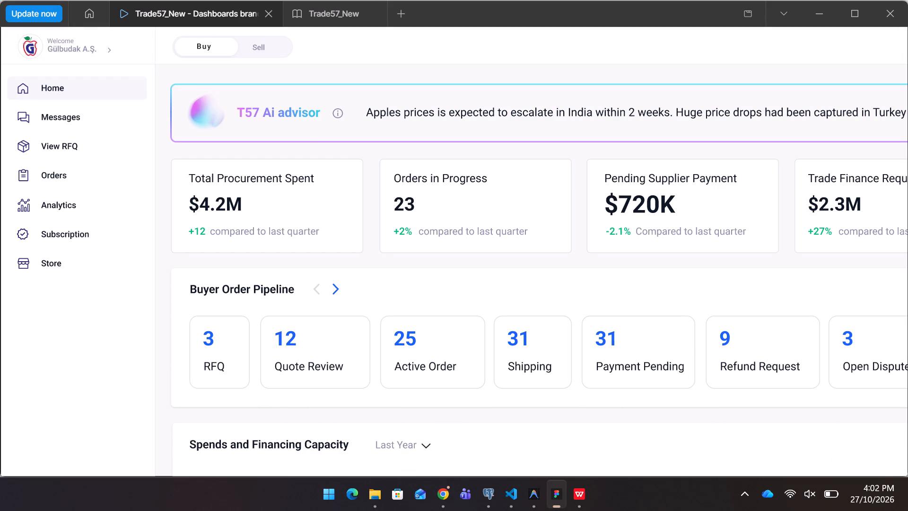
{"action": "scroll", "coordinate": [389, 201], "scroll_direction": "down", "scroll_amount": 4}
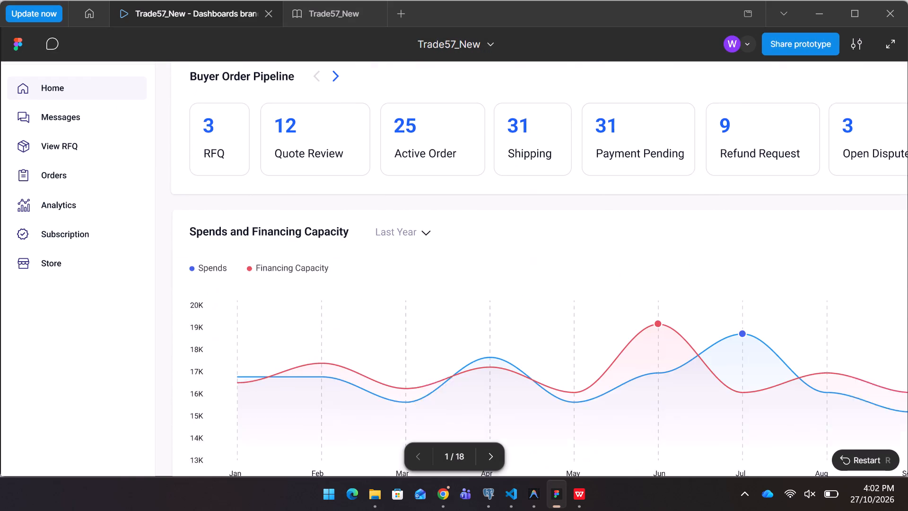
{"action": "scroll", "coordinate": [389, 201], "scroll_direction": "up", "scroll_amount": 6}
Open the KYB Brand applied page in the Trade57_New design file.
{"action": "left_click", "coordinate": [334, 18]}
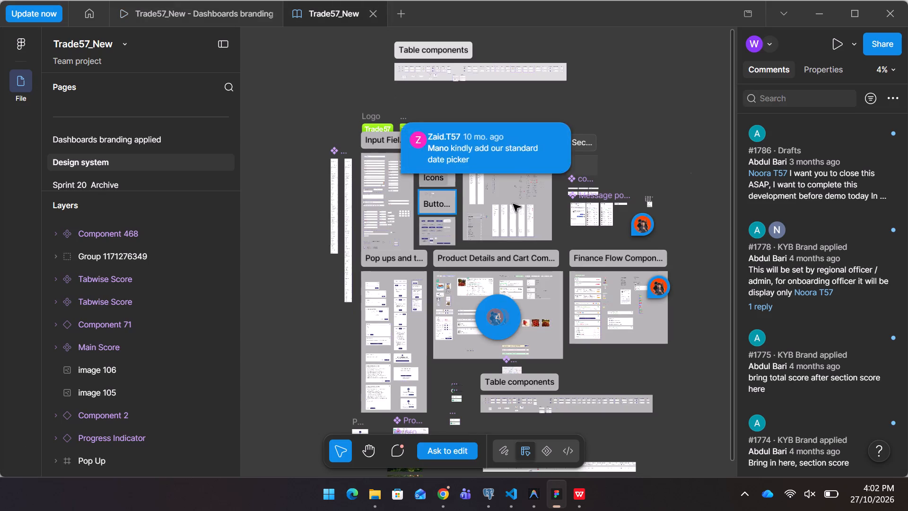
{"action": "scroll", "coordinate": [147, 152], "scroll_direction": "up", "scroll_amount": 2}
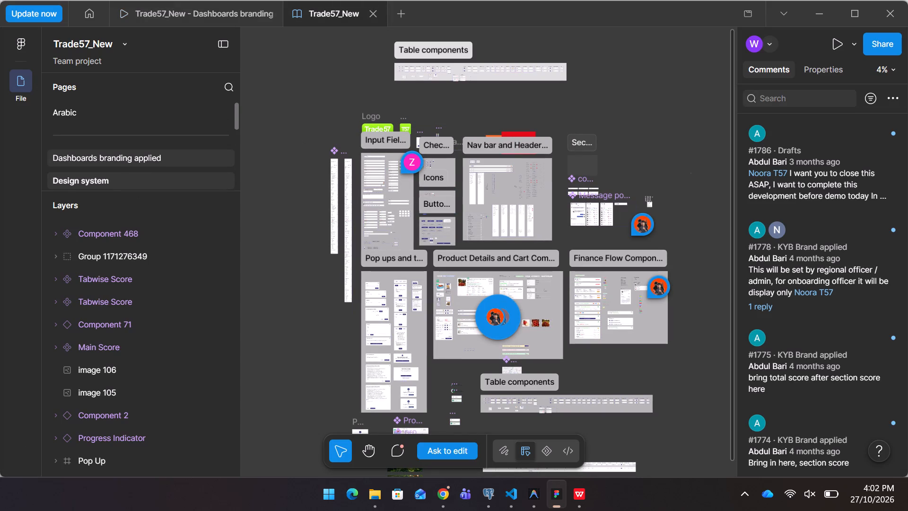
{"action": "scroll", "coordinate": [144, 167], "scroll_direction": "down", "scroll_amount": 2}
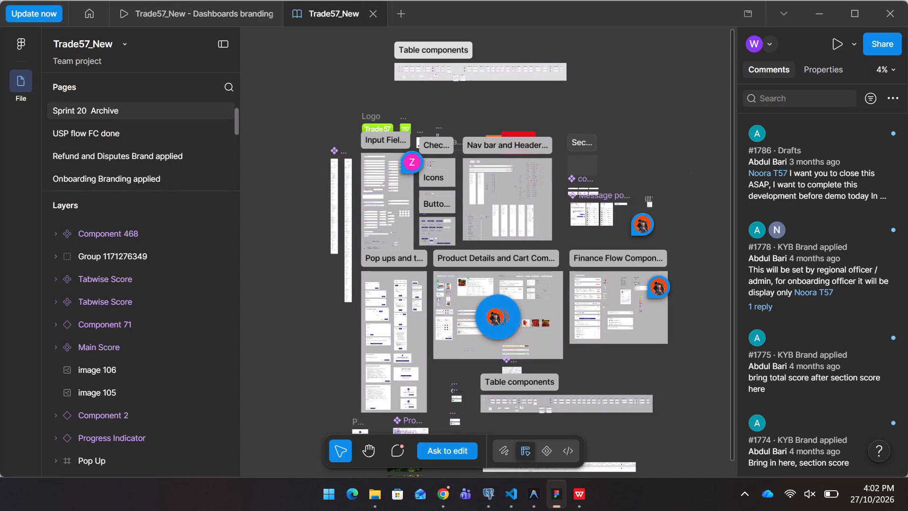
{"action": "scroll", "coordinate": [119, 159], "scroll_direction": "down", "scroll_amount": 1}
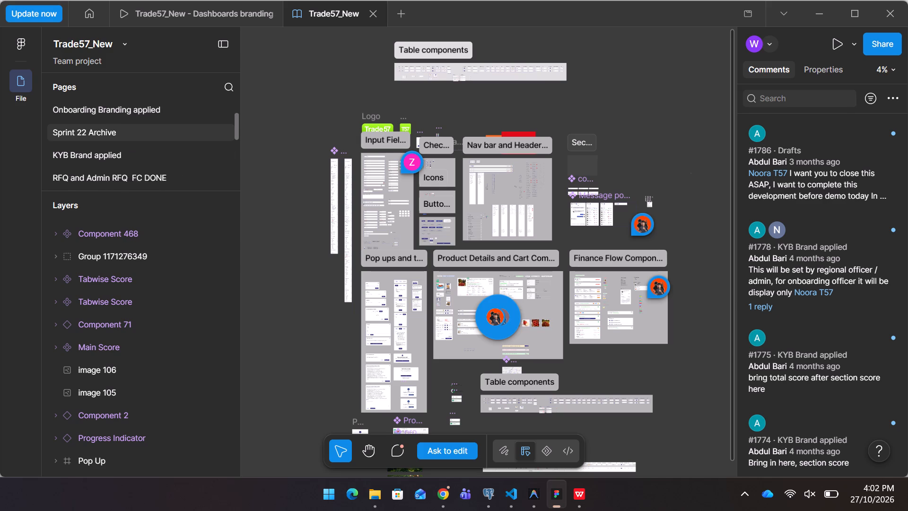
{"action": "left_click", "coordinate": [118, 104]}
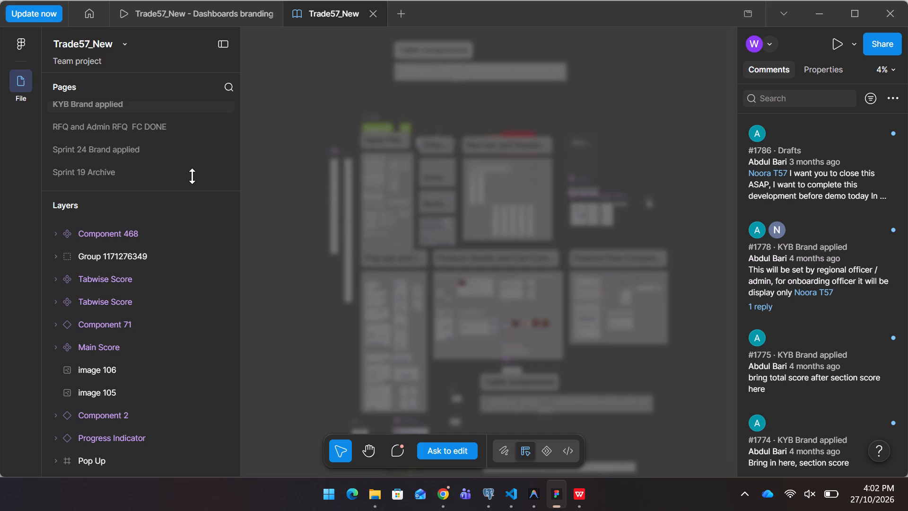
Examine the screens in the KYB LATEST MAY-2026 section for a suitable verification screenshot.
{"action": "left_click_drag", "start_coordinate": [412, 315], "coordinate": [503, 323]}
{"action": "left_click", "coordinate": [361, 452]}
{"action": "left_click_drag", "start_coordinate": [382, 351], "coordinate": [407, 346]}
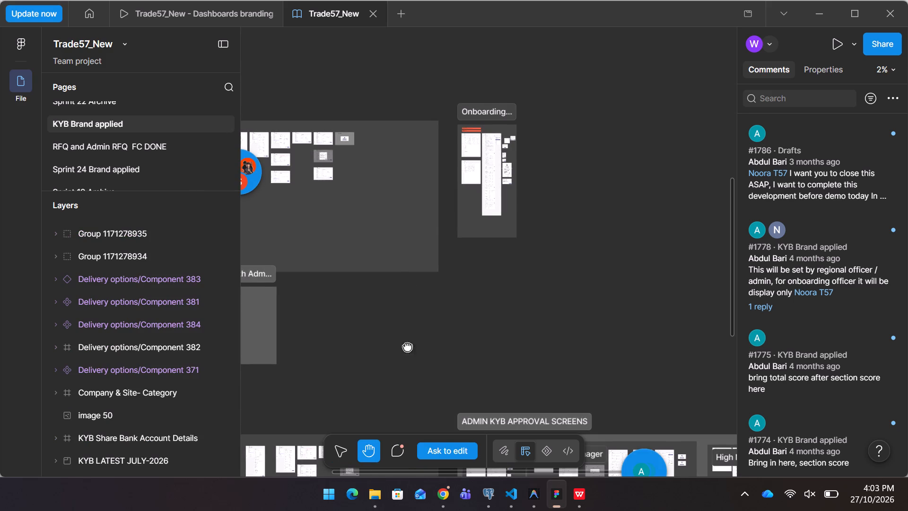
{"action": "left_click_drag", "start_coordinate": [407, 346], "coordinate": [629, 364]}
{"action": "scroll", "coordinate": [410, 157], "scroll_direction": "up", "scroll_amount": 3}
{"action": "scroll", "coordinate": [410, 157], "scroll_direction": "down", "scroll_amount": 2}
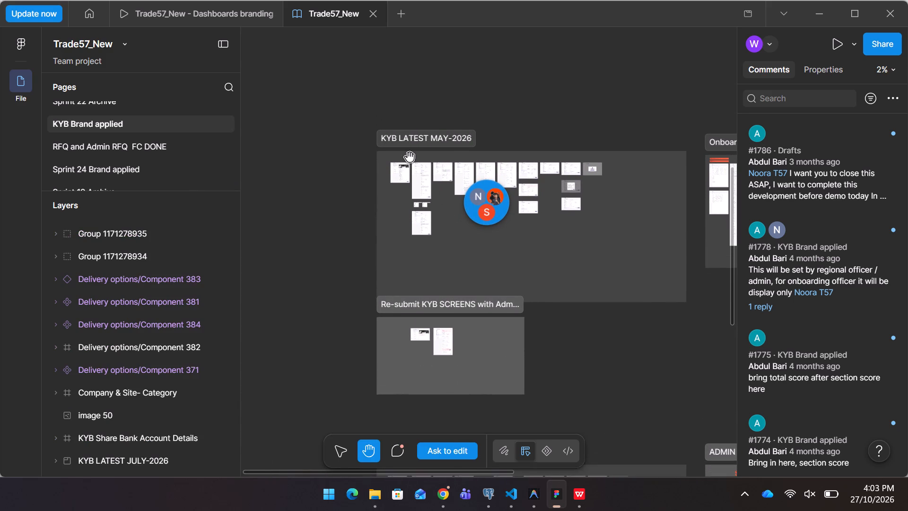
{"action": "scroll", "coordinate": [410, 157], "scroll_direction": "down", "scroll_amount": 1}
{"action": "left_click", "coordinate": [333, 447]}
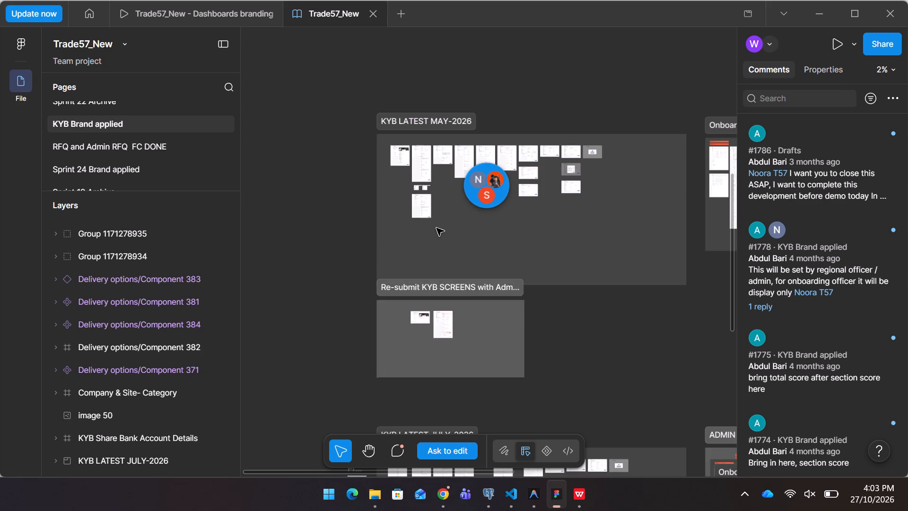
{"action": "scroll", "coordinate": [443, 202], "scroll_direction": "up", "scroll_amount": 4}
{"action": "scroll", "coordinate": [443, 202], "scroll_direction": "down", "scroll_amount": 3}
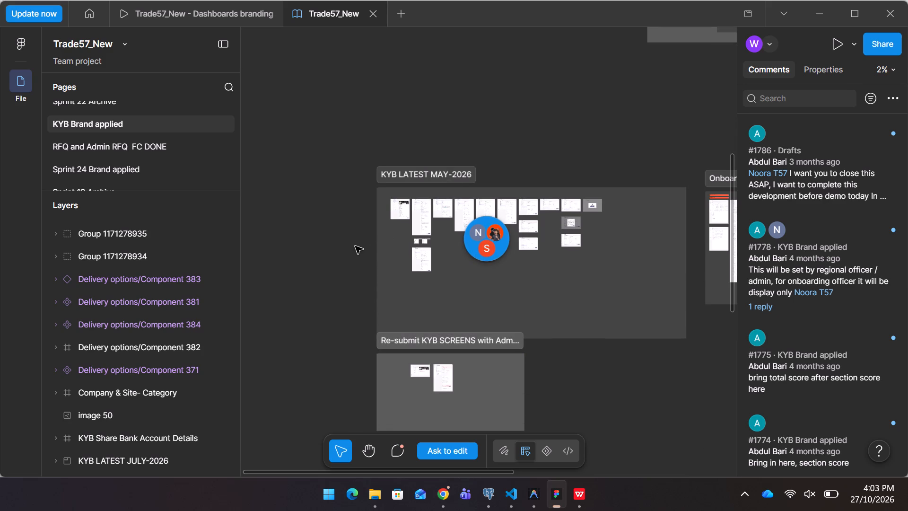
{"action": "scroll", "coordinate": [499, 240], "scroll_direction": "up", "scroll_amount": 3, "text": "ctrl"}
{"action": "scroll", "coordinate": [366, 226], "scroll_direction": "up", "scroll_amount": 7, "text": "ctrl"}
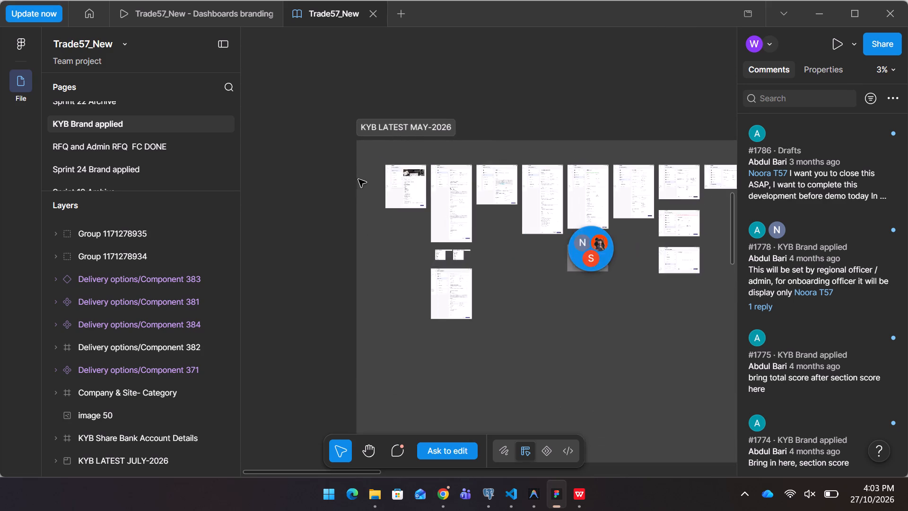
{"action": "scroll", "coordinate": [358, 179], "scroll_direction": "up", "scroll_amount": 18, "text": "ctrl"}
{"action": "scroll", "coordinate": [468, 211], "scroll_direction": "up", "scroll_amount": 5, "text": "ctrl"}
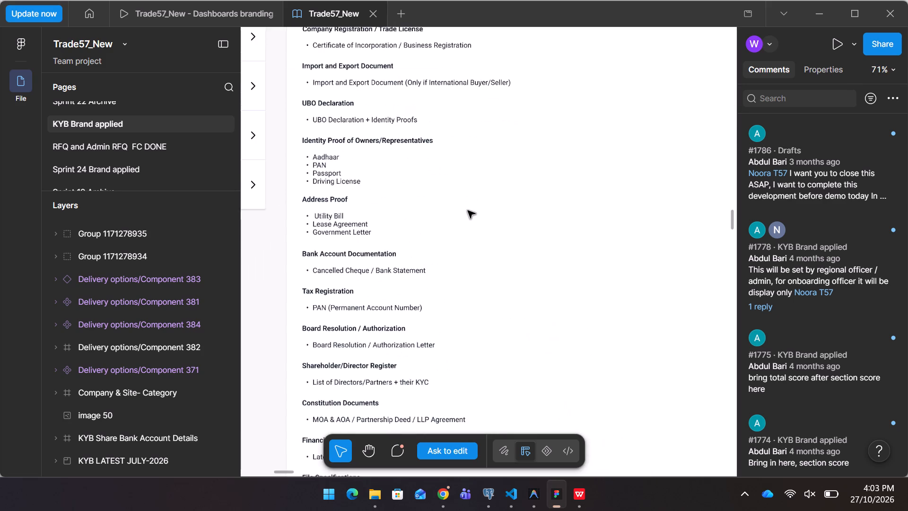
{"action": "scroll", "coordinate": [468, 211], "scroll_direction": "down", "scroll_amount": 7, "text": "ctrl"}
{"action": "scroll", "coordinate": [468, 211], "scroll_direction": "up", "scroll_amount": 2}
{"action": "scroll", "coordinate": [468, 211], "scroll_direction": "down", "scroll_amount": 12, "text": "ctrl"}
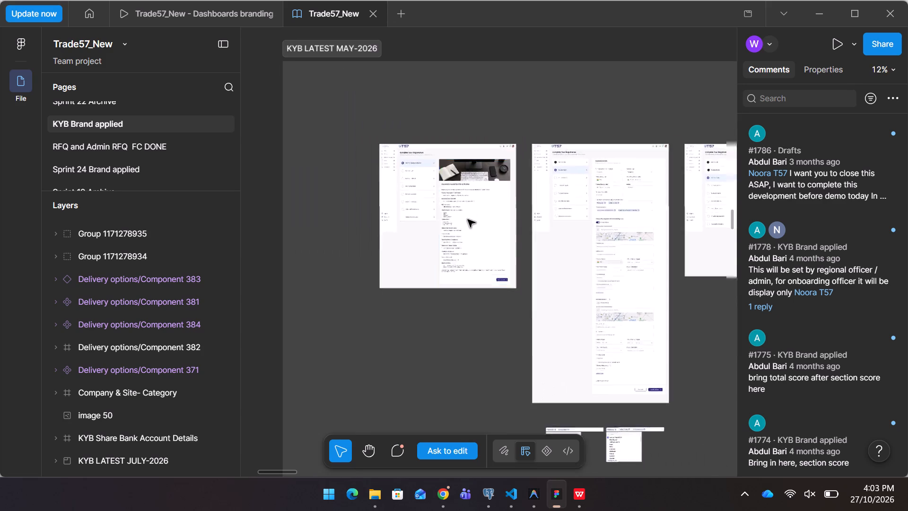
{"action": "scroll", "coordinate": [468, 220], "scroll_direction": "down", "scroll_amount": 5, "text": "shift"}
{"action": "scroll", "coordinate": [468, 220], "scroll_direction": "down", "scroll_amount": 16, "text": "ctrl"}
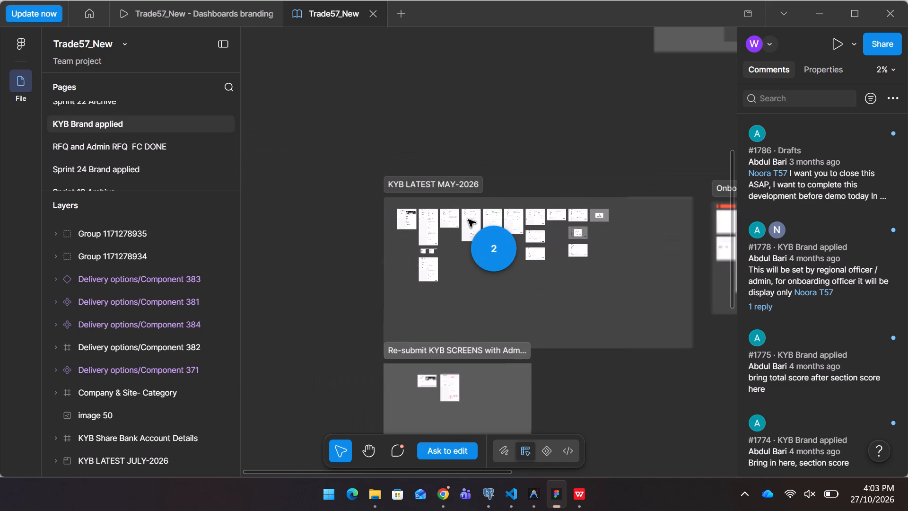
Examine the business verification and neighbouring registration screens in the KYB LATEST JULY-2026 section.
{"action": "scroll", "coordinate": [470, 259], "scroll_direction": "down", "scroll_amount": 7}
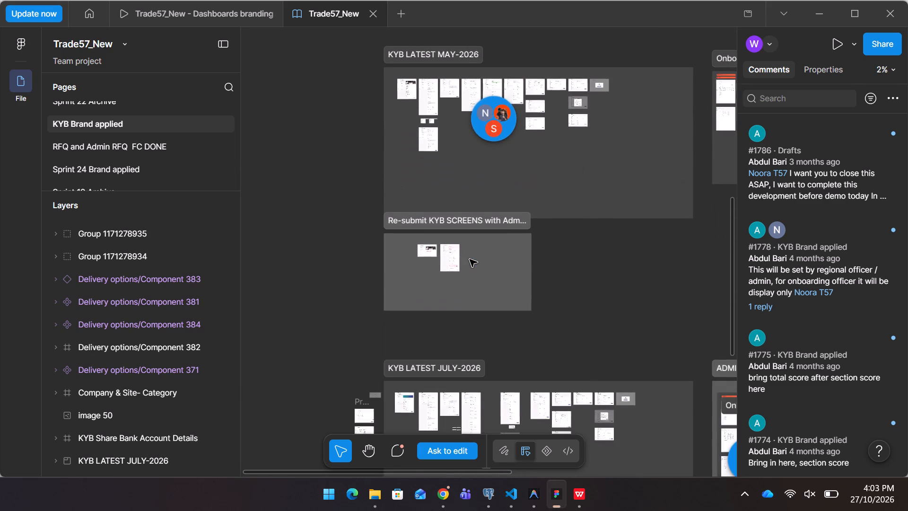
{"action": "scroll", "coordinate": [470, 259], "scroll_direction": "down", "scroll_amount": 6}
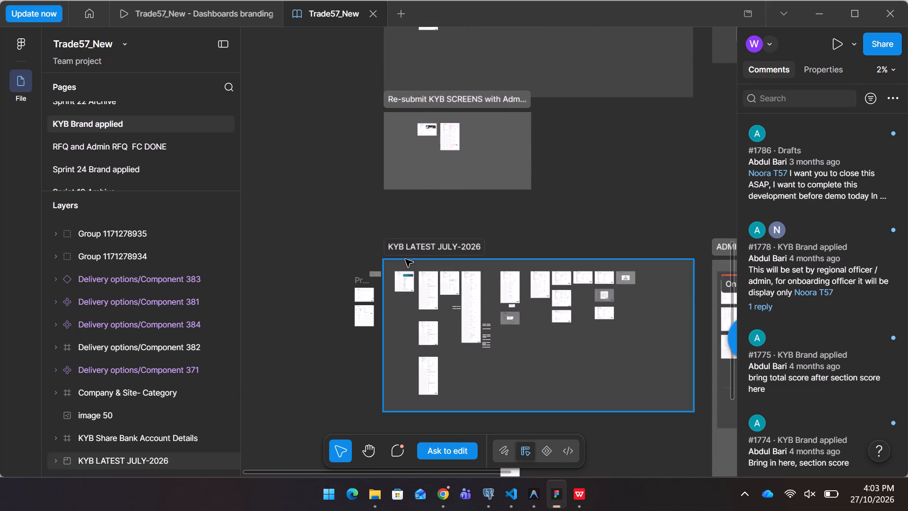
{"action": "scroll", "coordinate": [414, 291], "scroll_direction": "up", "scroll_amount": 6, "text": "ctrl"}
{"action": "scroll", "coordinate": [382, 238], "scroll_direction": "up", "scroll_amount": 20, "text": "ctrl"}
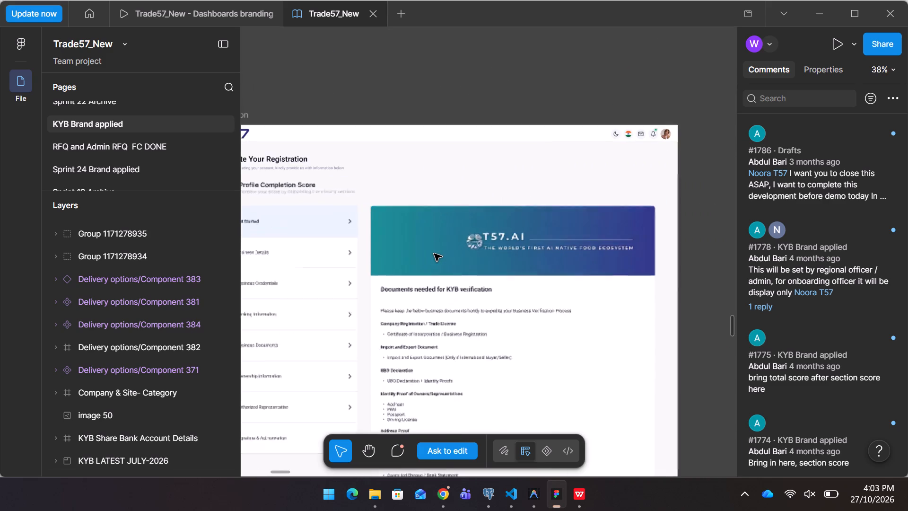
{"action": "scroll", "coordinate": [434, 254], "scroll_direction": "down", "scroll_amount": 5, "text": "ctrl"}
{"action": "scroll", "coordinate": [434, 254], "scroll_direction": "down", "scroll_amount": 3, "text": "shift"}
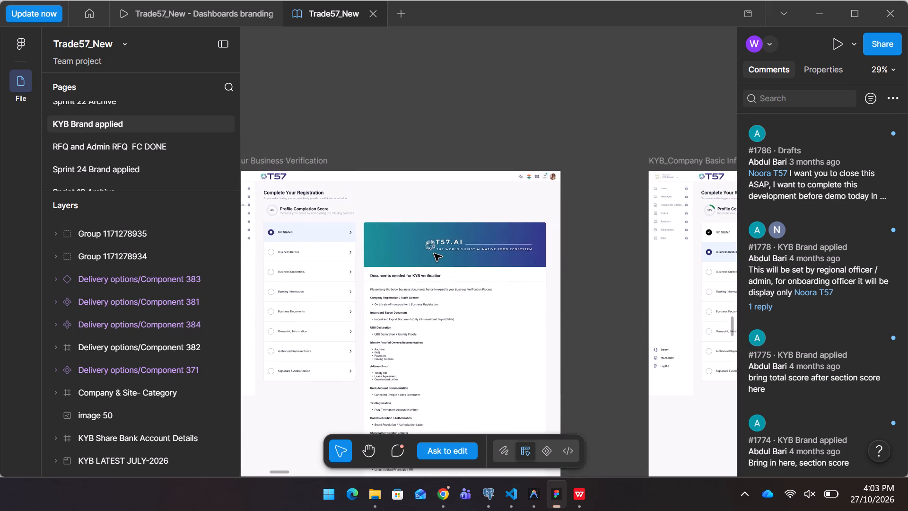
{"action": "scroll", "coordinate": [434, 254], "scroll_direction": "down", "scroll_amount": 6, "text": "shift"}
{"action": "scroll", "coordinate": [434, 254], "scroll_direction": "up", "scroll_amount": 4, "text": "shift"}
{"action": "scroll", "coordinate": [434, 254], "scroll_direction": "down", "scroll_amount": 7, "text": "shift"}
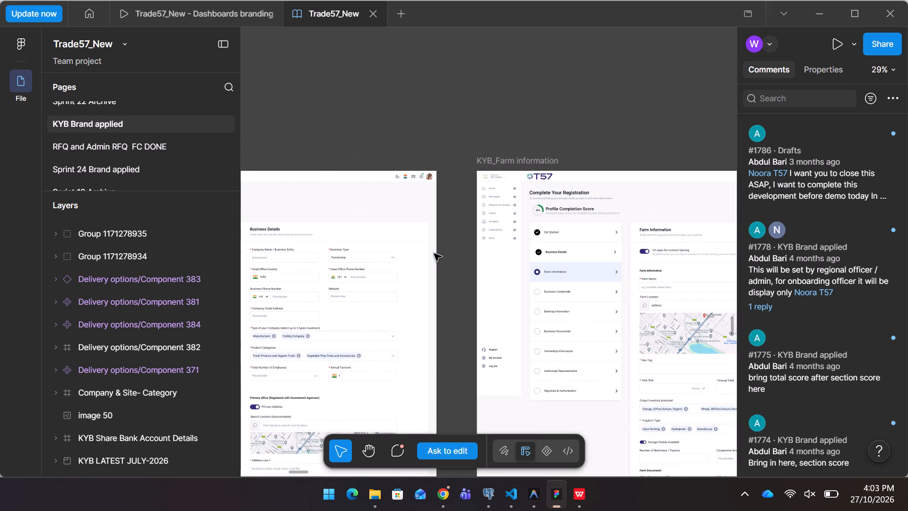
{"action": "scroll", "coordinate": [434, 254], "scroll_direction": "down", "scroll_amount": 5, "text": "shift"}
Inspect the KYB_Company Basic Information screen, including its profile completion score and business details form.
{"action": "scroll", "coordinate": [434, 254], "scroll_direction": "up", "scroll_amount": 13, "text": "shift"}
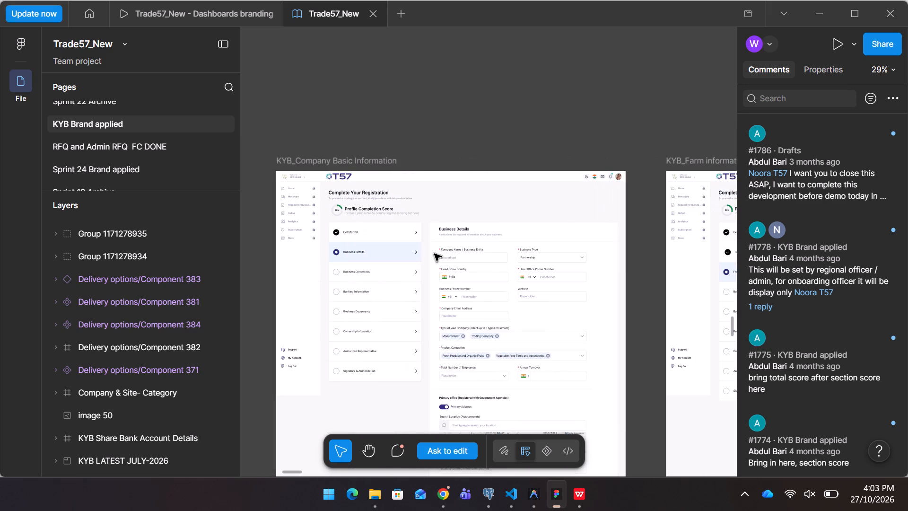
{"action": "scroll", "coordinate": [434, 254], "scroll_direction": "up", "scroll_amount": 2, "text": "shift"}
{"action": "scroll", "coordinate": [525, 229], "scroll_direction": "up", "scroll_amount": 4, "text": "ctrl"}
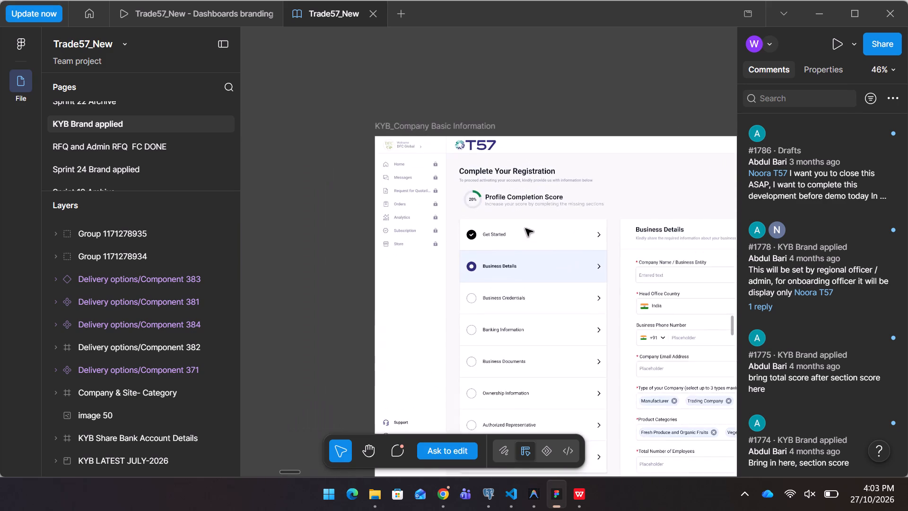
{"action": "scroll", "coordinate": [525, 229], "scroll_direction": "up", "scroll_amount": 3, "text": "ctrl"}
{"action": "scroll", "coordinate": [525, 229], "scroll_direction": "down", "scroll_amount": 3, "text": "shift"}
{"action": "scroll", "coordinate": [525, 229], "scroll_direction": "down", "scroll_amount": 4, "text": "ctrl"}
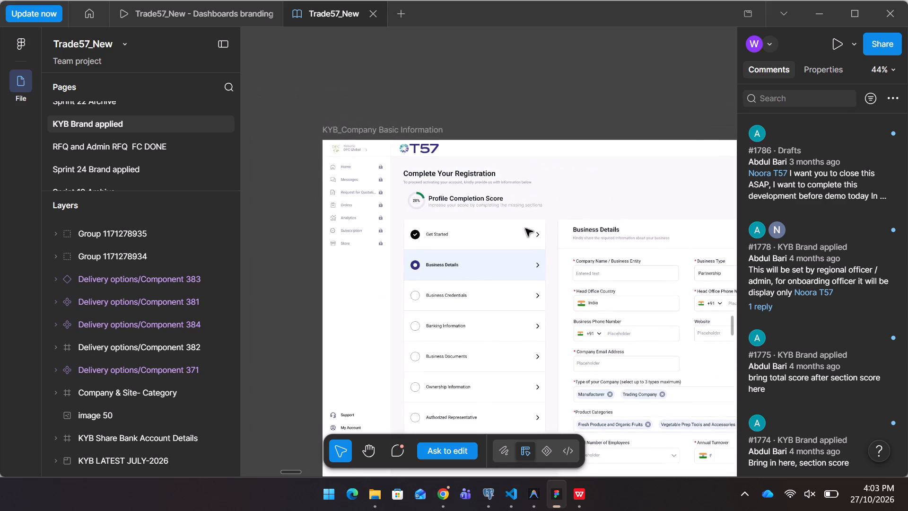
Examine the remaining Complete Your Registration screens beside KYB_Company Basic Information for a suitable verification screenshot.
{"action": "scroll", "coordinate": [525, 229], "scroll_direction": "down", "scroll_amount": 4, "text": "shift"}
{"action": "scroll", "coordinate": [525, 229], "scroll_direction": "down", "scroll_amount": 9, "text": "ctrl"}
{"action": "scroll", "coordinate": [525, 229], "scroll_direction": "down", "scroll_amount": 6, "text": "shift"}
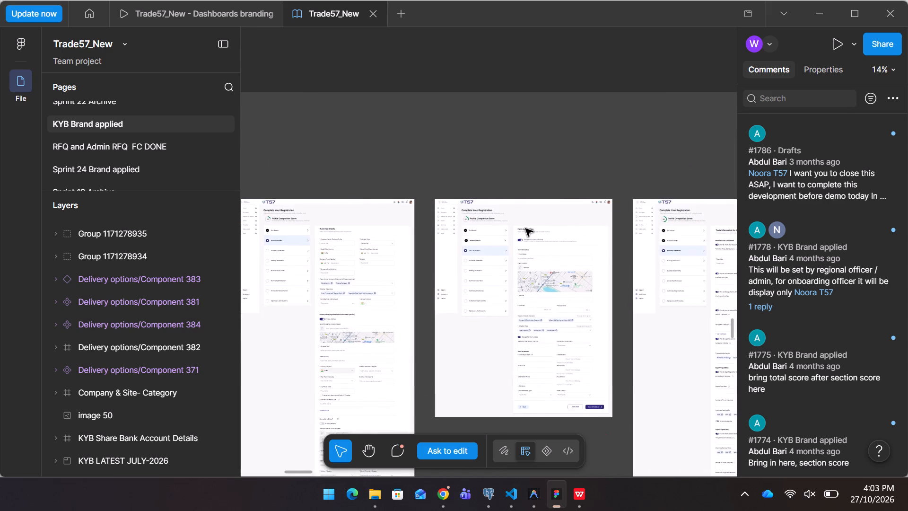
{"action": "scroll", "coordinate": [525, 229], "scroll_direction": "down", "scroll_amount": 18, "text": "shift"}
{"action": "scroll", "coordinate": [525, 229], "scroll_direction": "down", "scroll_amount": 9, "text": "shift"}
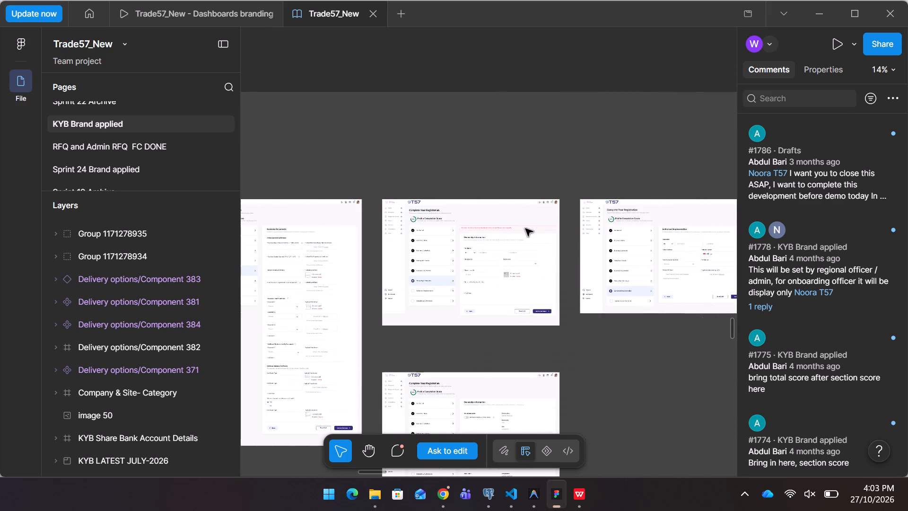
{"action": "scroll", "coordinate": [448, 253], "scroll_direction": "up", "scroll_amount": 6, "text": "ctrl"}
{"action": "scroll", "coordinate": [448, 253], "scroll_direction": "down", "scroll_amount": 18, "text": "ctrl"}
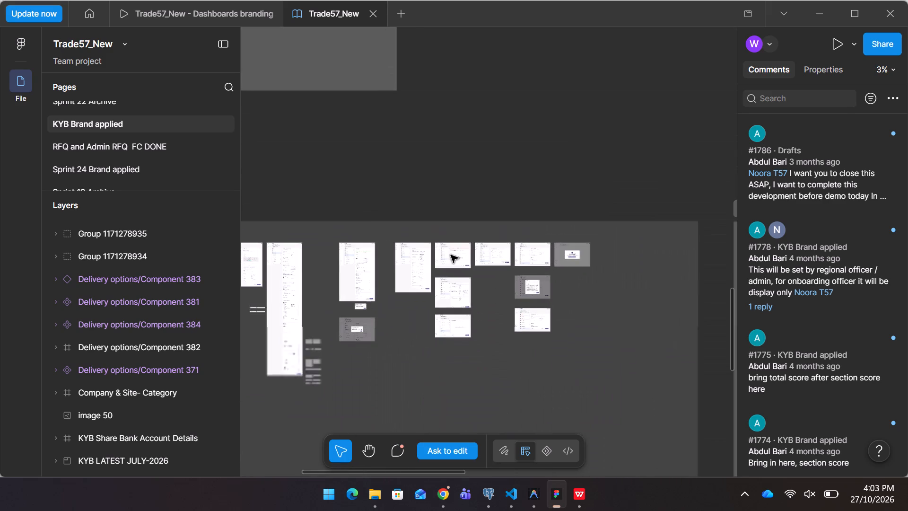
Inspect the Onboarding_officer_KYB_Lisiting screen in the Onboarding officer group of the ADMIN KYB APPROVAL SCREENS section.
{"action": "scroll", "coordinate": [451, 255], "scroll_direction": "down", "scroll_amount": 6, "text": "shift"}
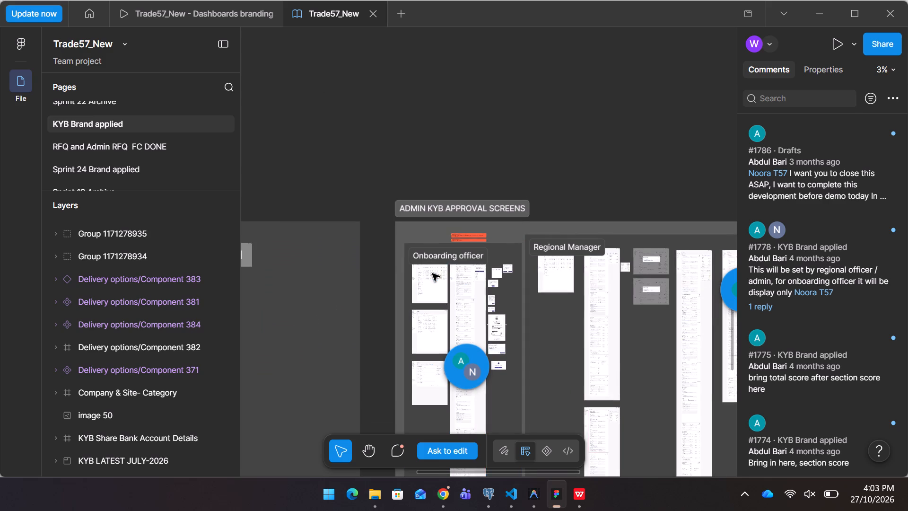
{"action": "scroll", "coordinate": [432, 273], "scroll_direction": "up", "scroll_amount": 15, "text": "ctrl"}
{"action": "scroll", "coordinate": [415, 277], "scroll_direction": "up", "scroll_amount": 3, "text": "shift"}
{"action": "scroll", "coordinate": [471, 277], "scroll_direction": "up", "scroll_amount": 3}
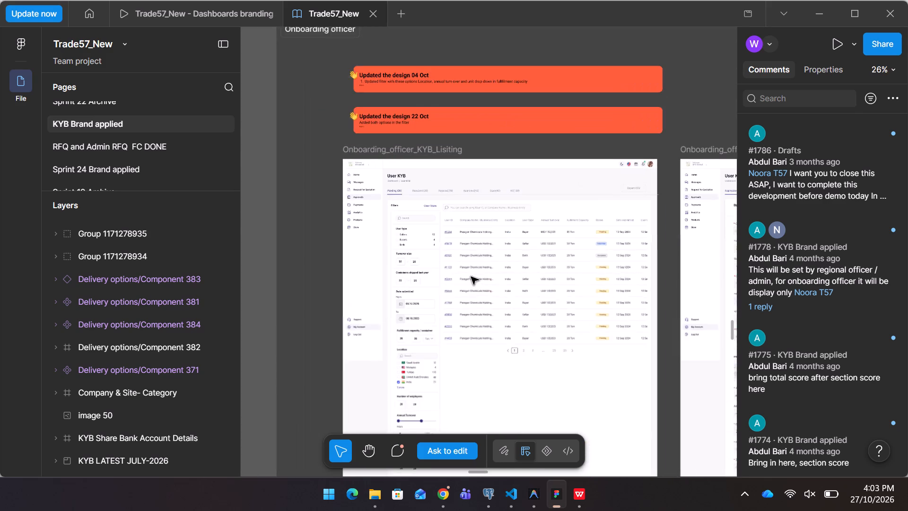
{"action": "scroll", "coordinate": [471, 277], "scroll_direction": "up", "scroll_amount": 5, "text": "ctrl"}
{"action": "scroll", "coordinate": [471, 277], "scroll_direction": "down", "scroll_amount": 1, "text": "shift"}
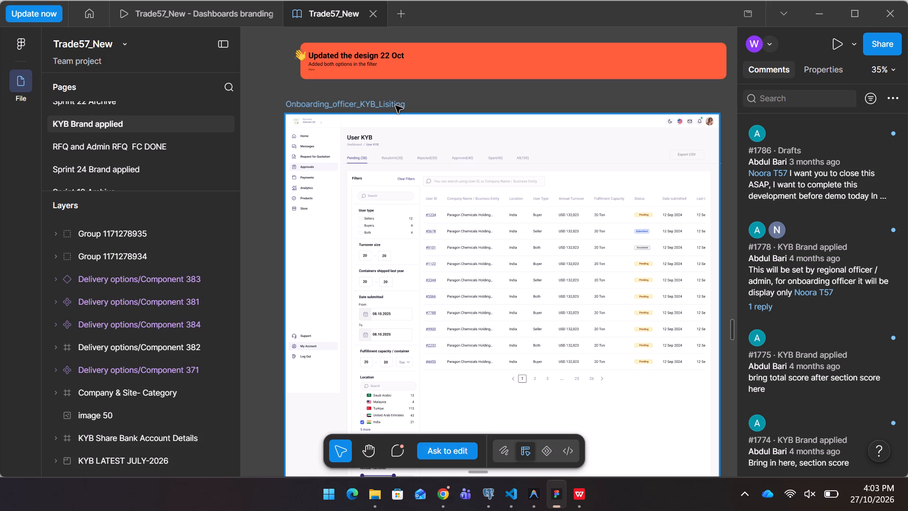
Export the Onboarding_officer_KYB_Lisiting frame as a PNG at 2x into the T57 folder, keeping the suggested file name.
{"action": "scroll", "coordinate": [808, 376], "scroll_direction": "down", "scroll_amount": 3}
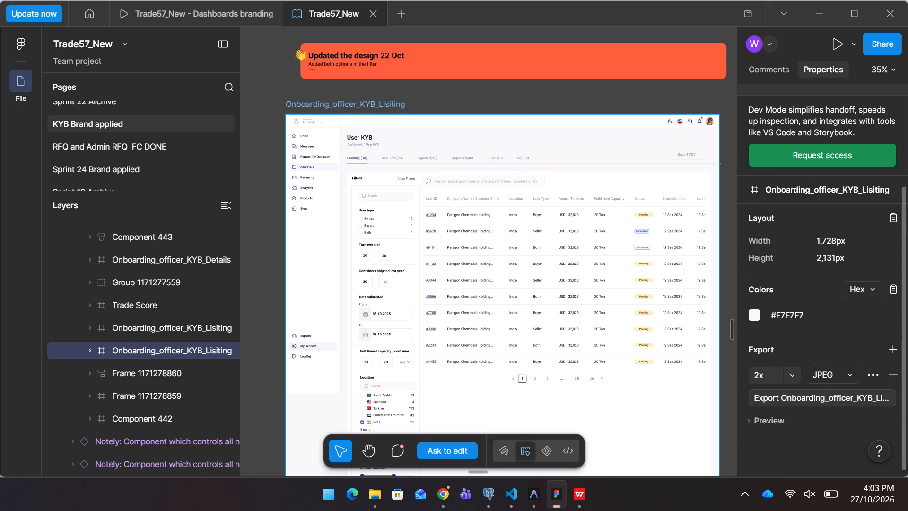
{"action": "left_click", "coordinate": [833, 372]}
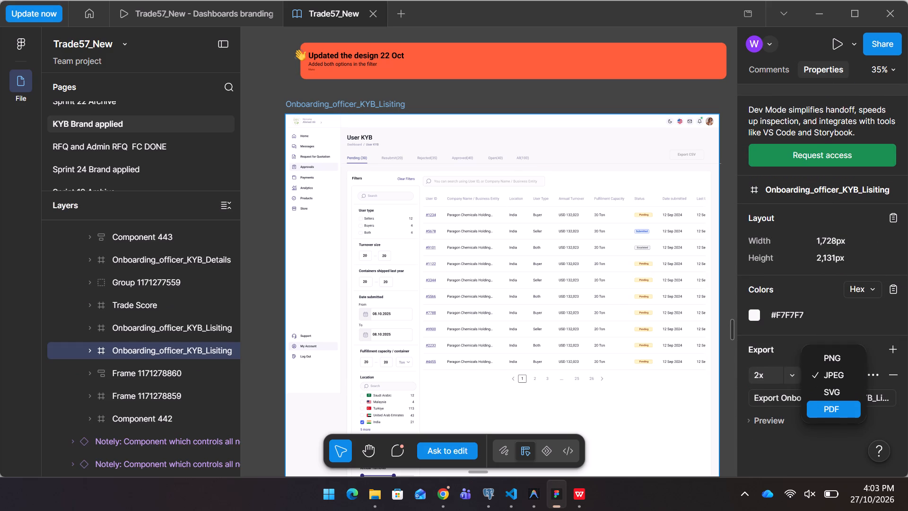
{"action": "left_click", "coordinate": [837, 408]}
{"action": "left_click", "coordinate": [832, 371]}
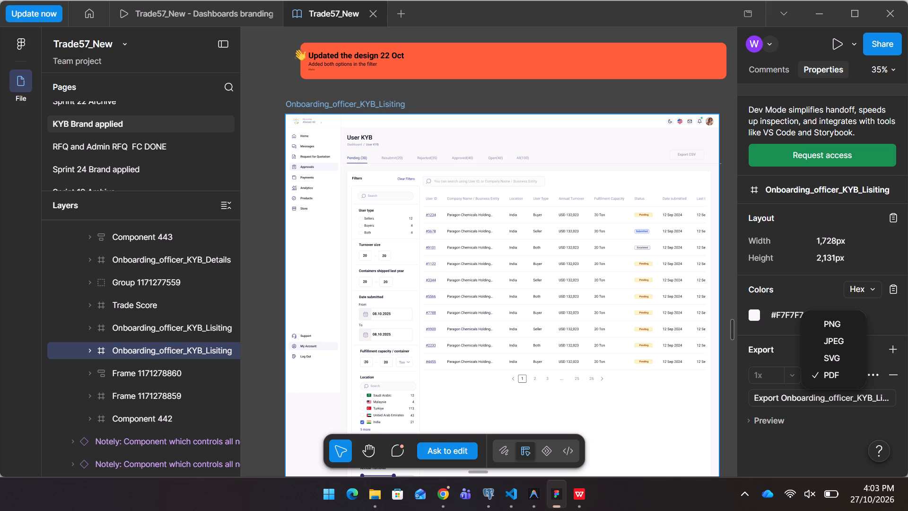
{"action": "left_click", "coordinate": [830, 322]}
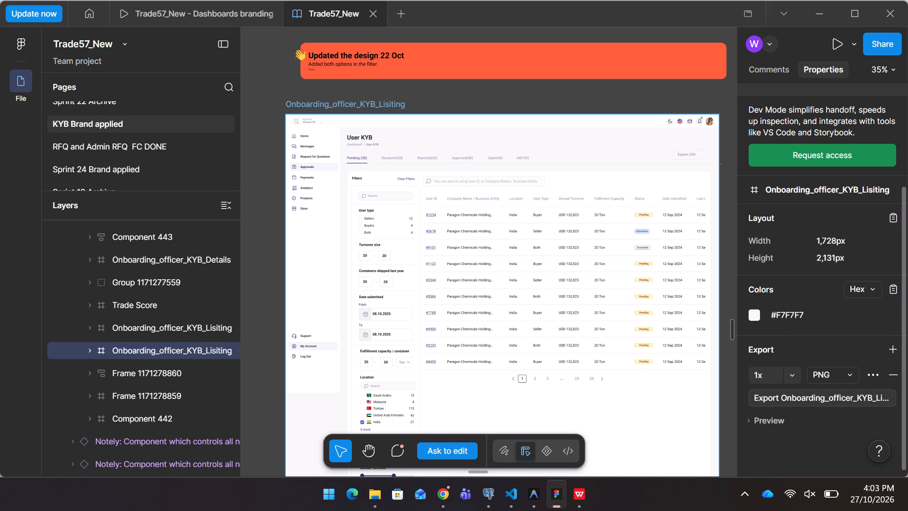
{"action": "left_click", "coordinate": [774, 375]}
{"action": "left_click", "coordinate": [793, 374]}
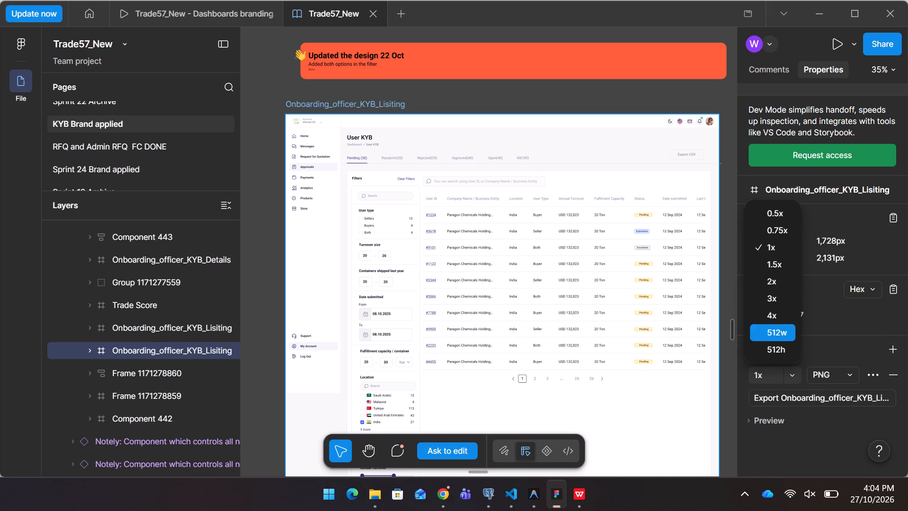
{"action": "left_click", "coordinate": [772, 283]}
{"action": "left_click", "coordinate": [783, 399]}
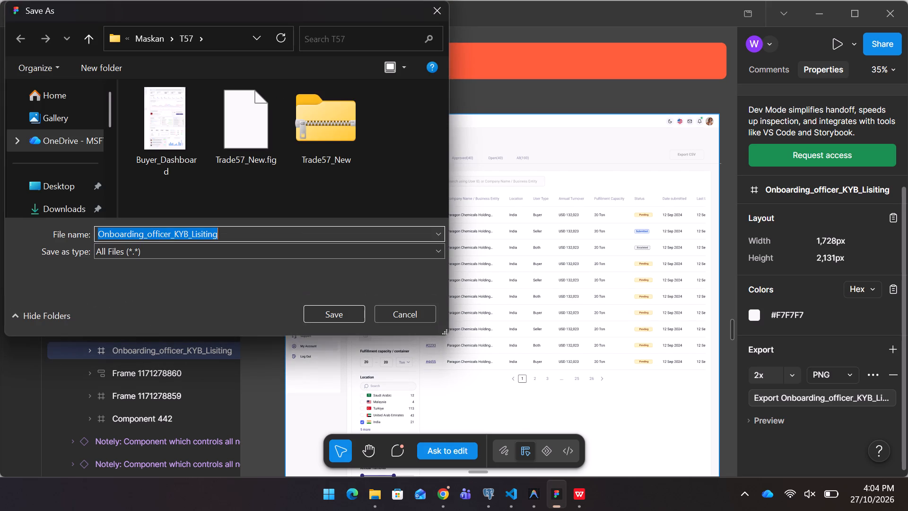
{"action": "left_click", "coordinate": [335, 311]}
Check slide 4's screenshot placeholders in the WPS Office case study presentation, and return to the Figma design file.
{"action": "key", "text": "alt+Tab"}
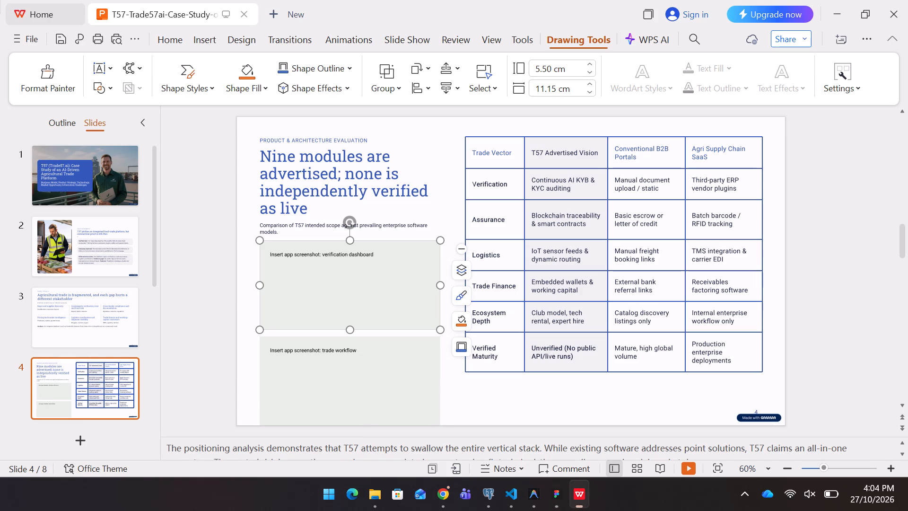
{"action": "key", "text": "alt+Tab"}
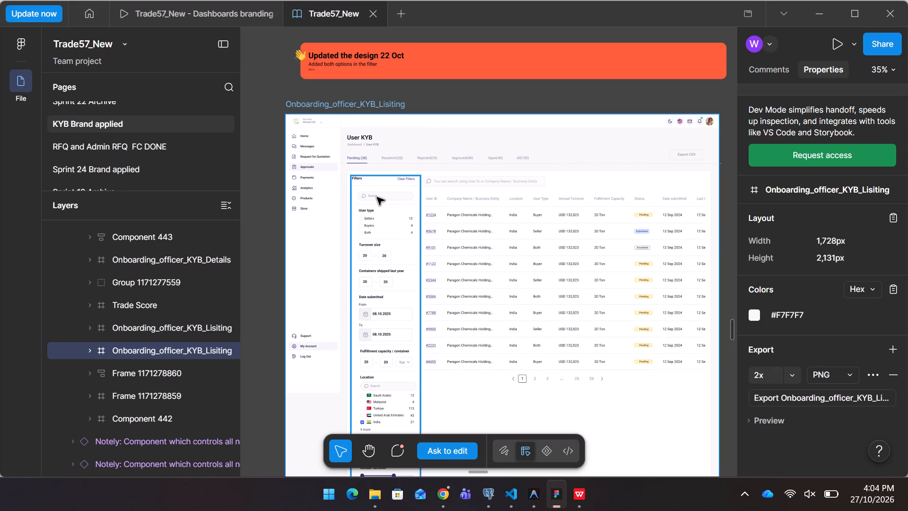
Examine the Onboarding officer and Regional Manager groups in the ADMIN KYB APPROVAL SCREENS section for a trade workflow screenshot.
{"action": "scroll", "coordinate": [385, 221], "scroll_direction": "down", "scroll_amount": 2, "text": "ctrl"}
{"action": "scroll", "coordinate": [386, 222], "scroll_direction": "down", "scroll_amount": 6}
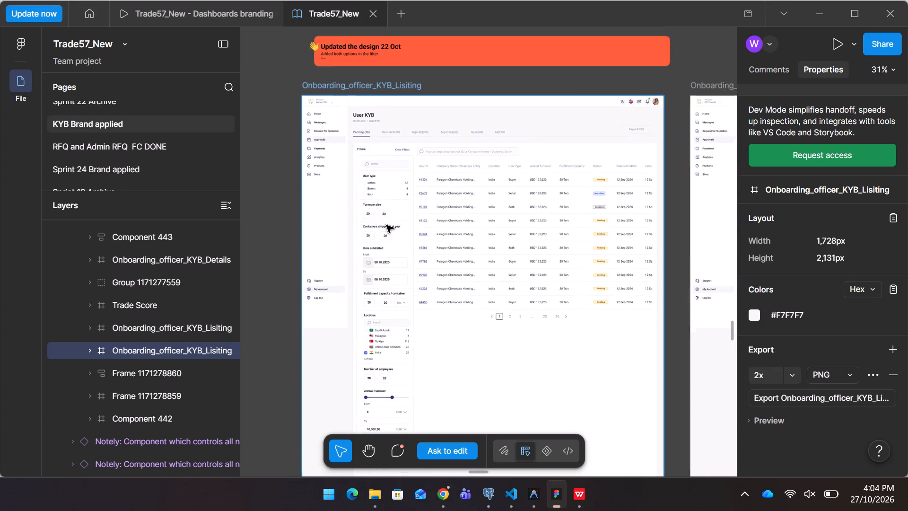
{"action": "scroll", "coordinate": [386, 225], "scroll_direction": "down", "scroll_amount": 2}
{"action": "scroll", "coordinate": [385, 225], "scroll_direction": "down", "scroll_amount": 8, "text": "ctrl"}
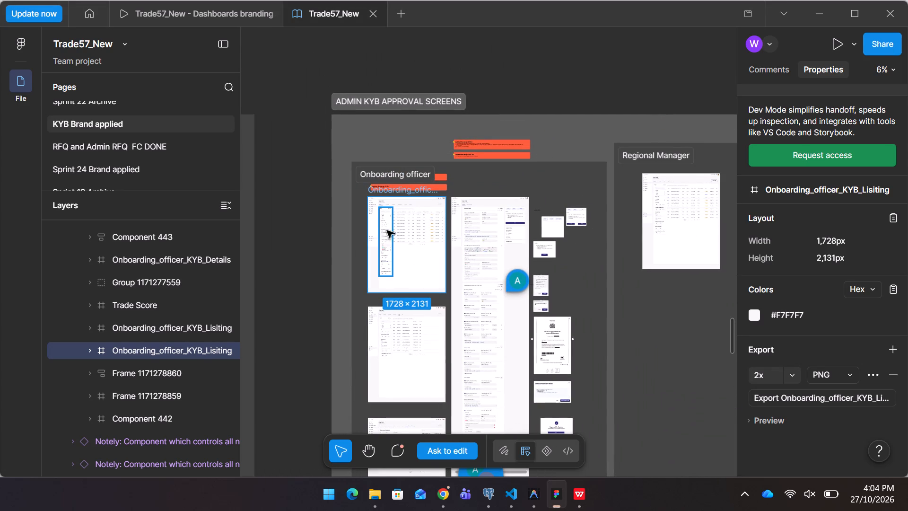
{"action": "scroll", "coordinate": [538, 235], "scroll_direction": "down", "scroll_amount": 4, "text": "shift"}
{"action": "scroll", "coordinate": [524, 238], "scroll_direction": "down", "scroll_amount": 12, "text": "ctrl"}
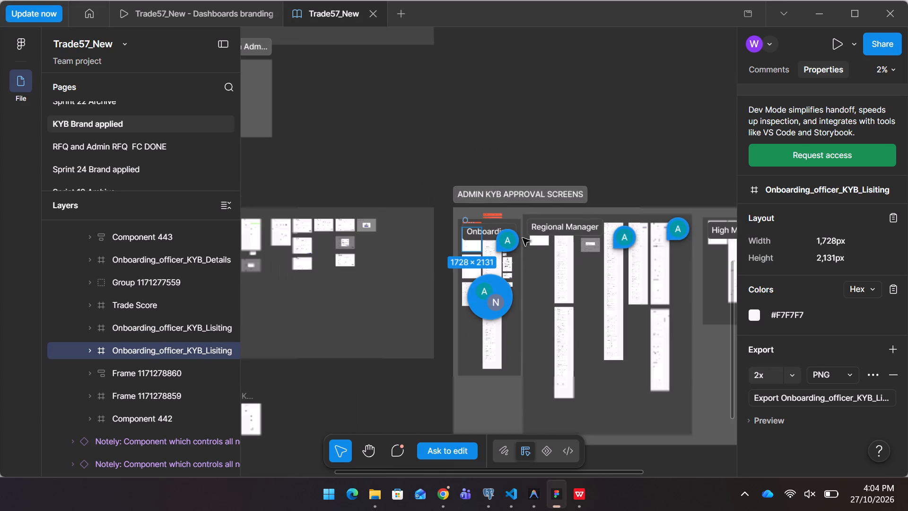
{"action": "scroll", "coordinate": [523, 238], "scroll_direction": "down", "scroll_amount": 4, "text": "ctrl"}
{"action": "scroll", "coordinate": [523, 238], "scroll_direction": "down", "scroll_amount": 5, "text": "shift"}
{"action": "scroll", "coordinate": [479, 243], "scroll_direction": "up", "scroll_amount": 6, "text": "shift"}
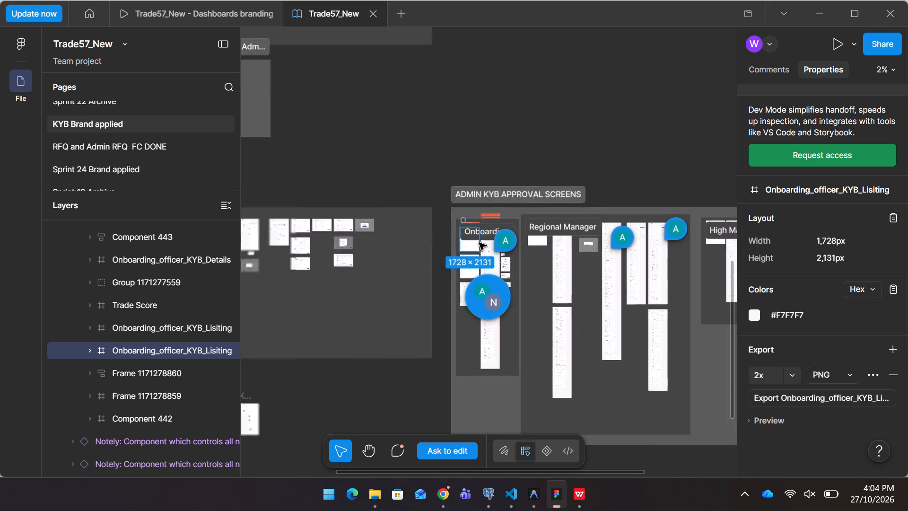
Scan the KYB LATEST MAY-2026 and Re-submit KYB SCREENS sections and the loose frames below them for a trade workflow screenshot.
{"action": "scroll", "coordinate": [479, 243], "scroll_direction": "up", "scroll_amount": 8, "text": "shift"}
{"action": "scroll", "coordinate": [479, 243], "scroll_direction": "up", "scroll_amount": 8}
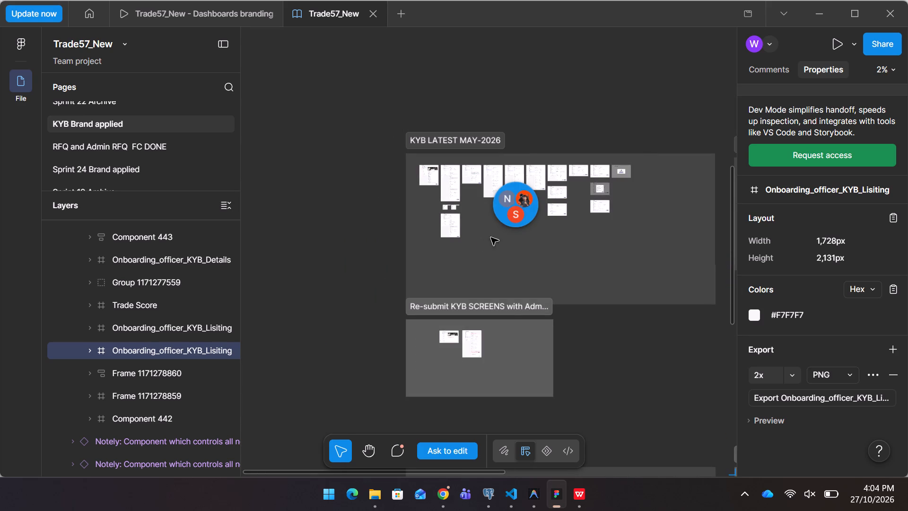
{"action": "scroll", "coordinate": [489, 200], "scroll_direction": "down", "scroll_amount": 5, "text": "ctrl"}
{"action": "scroll", "coordinate": [479, 223], "scroll_direction": "down", "scroll_amount": 12}
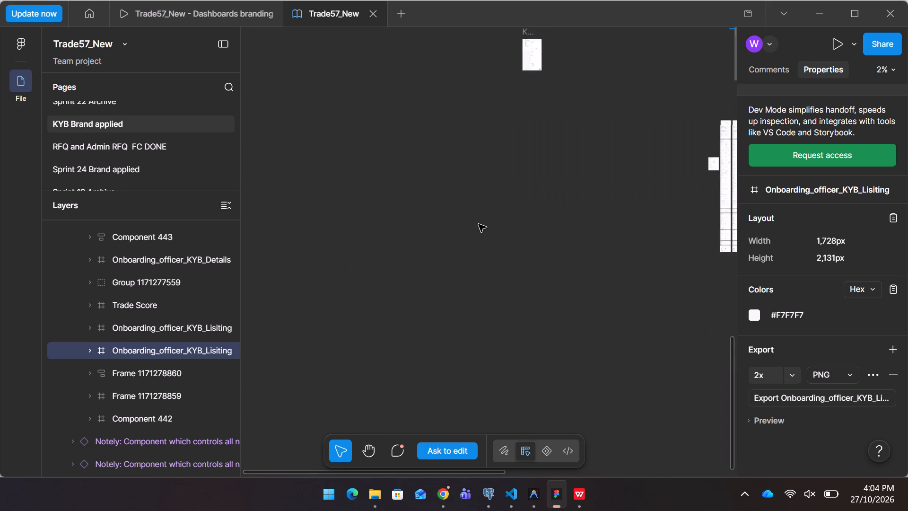
{"action": "scroll", "coordinate": [479, 224], "scroll_direction": "down", "scroll_amount": 5}
{"action": "scroll", "coordinate": [479, 224], "scroll_direction": "down", "scroll_amount": 3, "text": "shift"}
{"action": "scroll", "coordinate": [479, 224], "scroll_direction": "up", "scroll_amount": 1, "text": "shift"}
{"action": "scroll", "coordinate": [479, 224], "scroll_direction": "down", "scroll_amount": 7, "text": "shift"}
{"action": "scroll", "coordinate": [479, 224], "scroll_direction": "up", "scroll_amount": 9}
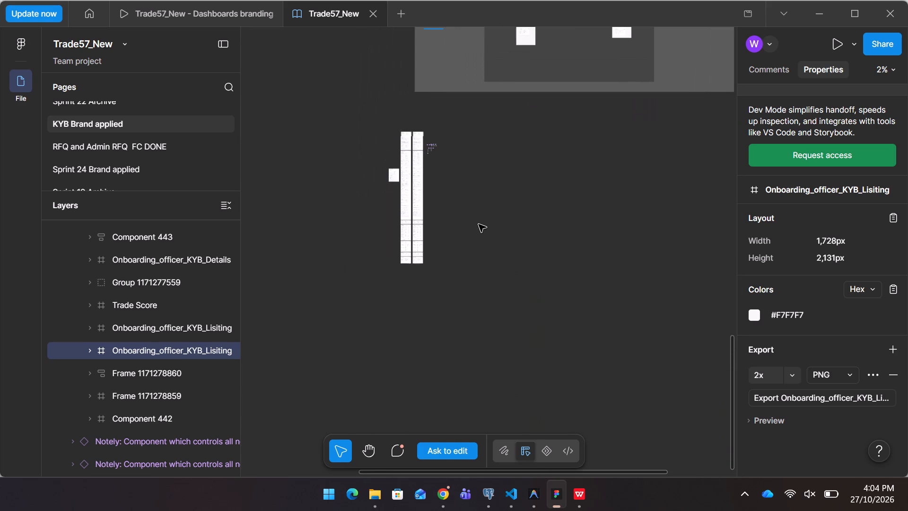
Look through the design file's page list for a page covering the trade workflow.
{"action": "scroll", "coordinate": [188, 141], "scroll_direction": "down", "scroll_amount": 1}
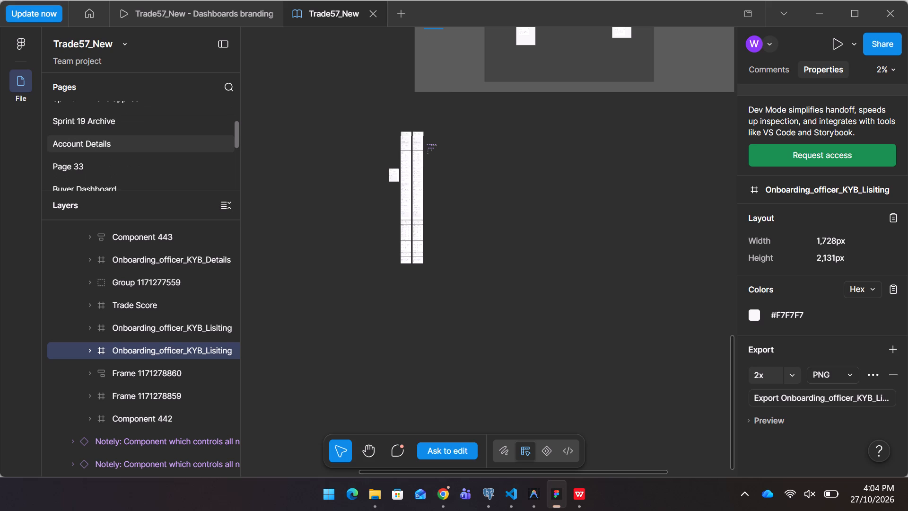
{"action": "scroll", "coordinate": [177, 137], "scroll_direction": "down", "scroll_amount": 2}
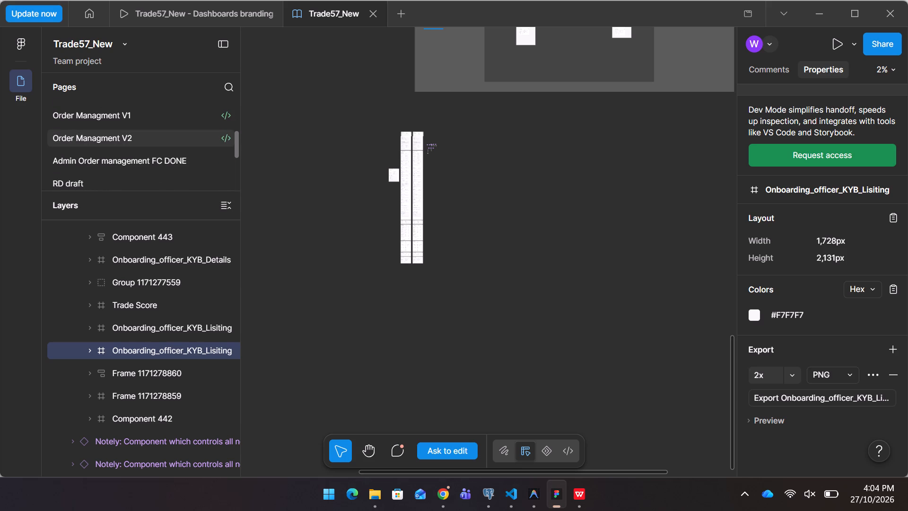
{"action": "scroll", "coordinate": [149, 158], "scroll_direction": "down", "scroll_amount": 1}
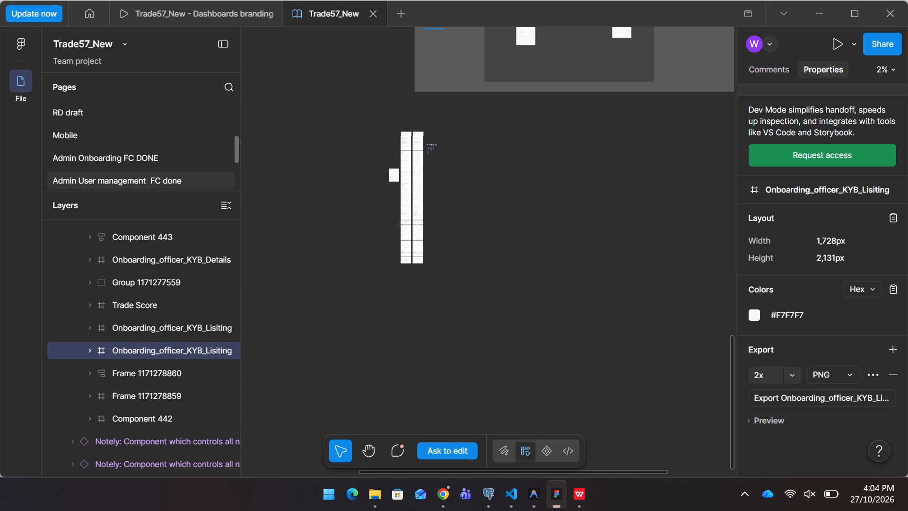
{"action": "scroll", "coordinate": [177, 159], "scroll_direction": "up", "scroll_amount": 1}
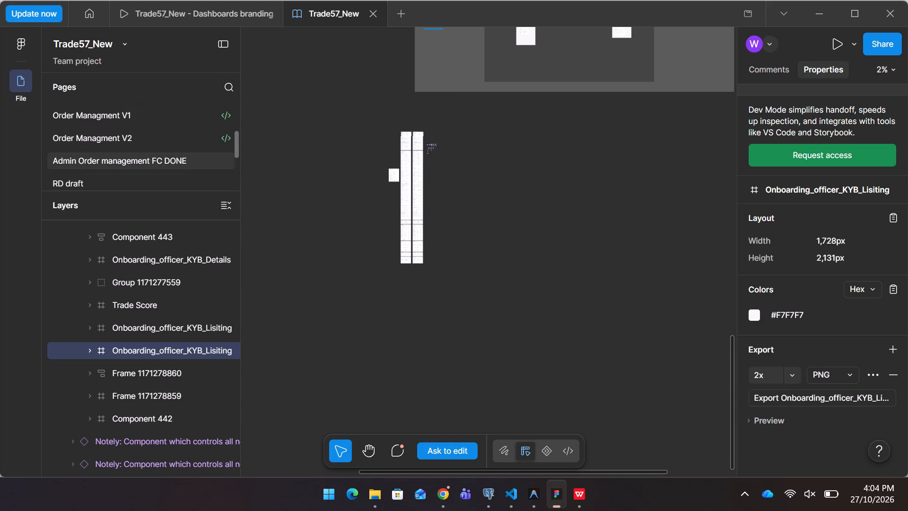
{"action": "scroll", "coordinate": [176, 158], "scroll_direction": "up", "scroll_amount": 1}
{"action": "scroll", "coordinate": [176, 158], "scroll_direction": "down", "scroll_amount": 1}
{"action": "scroll", "coordinate": [174, 146], "scroll_direction": "up", "scroll_amount": 2}
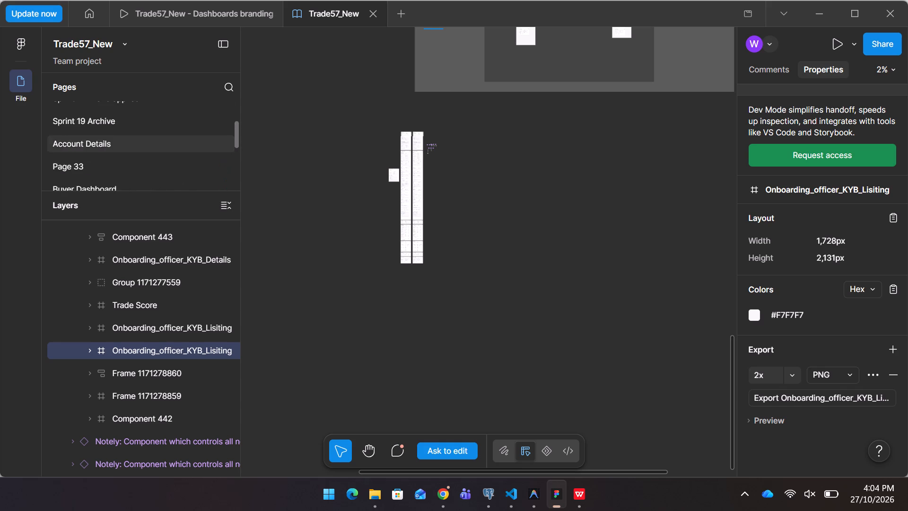
{"action": "scroll", "coordinate": [174, 146], "scroll_direction": "up", "scroll_amount": 4}
{"action": "scroll", "coordinate": [174, 146], "scroll_direction": "down", "scroll_amount": 2}
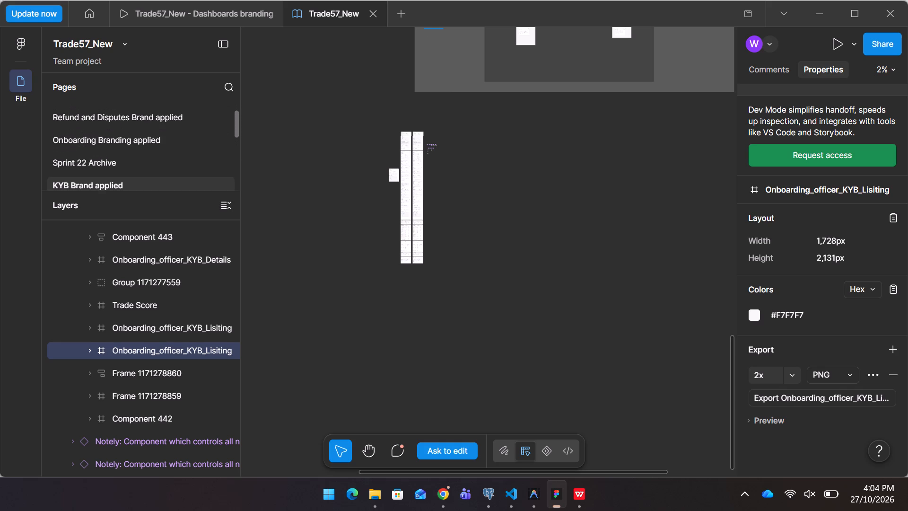
{"action": "scroll", "coordinate": [174, 141], "scroll_direction": "down", "scroll_amount": 3}
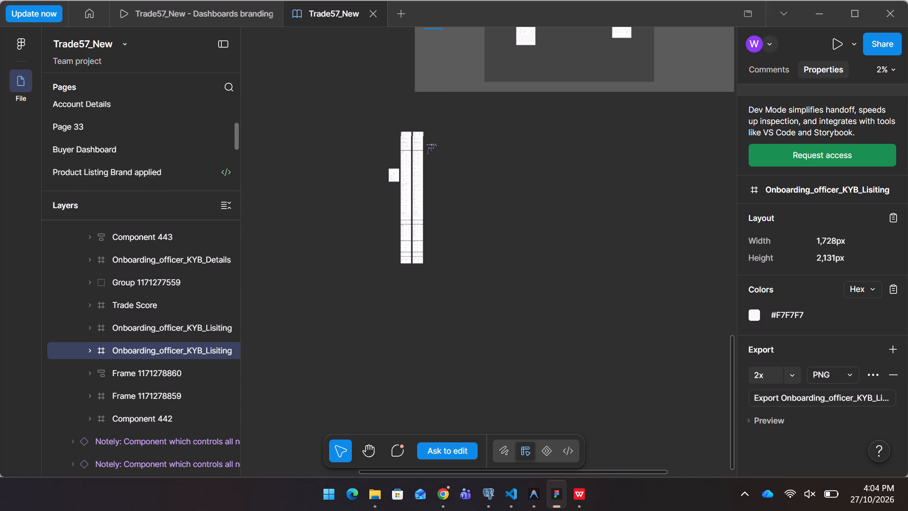
{"action": "scroll", "coordinate": [174, 141], "scroll_direction": "down", "scroll_amount": 4}
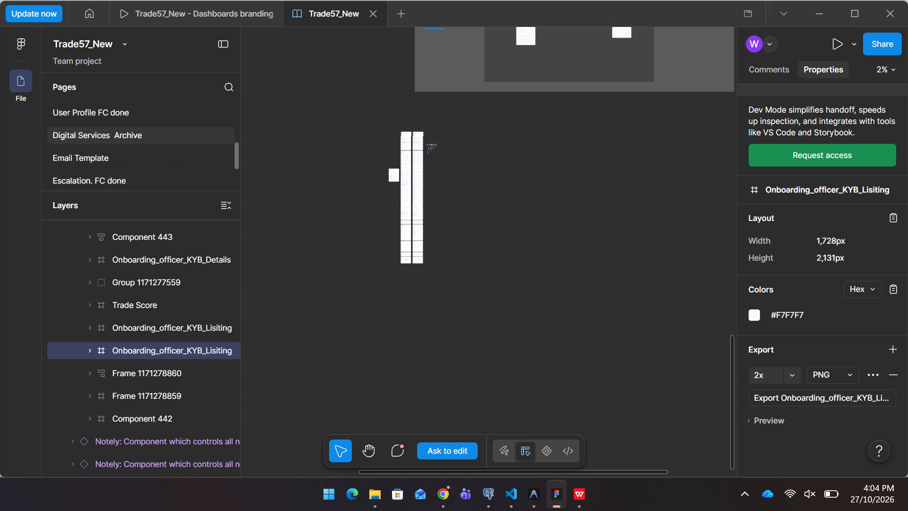
{"action": "scroll", "coordinate": [174, 141], "scroll_direction": "down", "scroll_amount": 4}
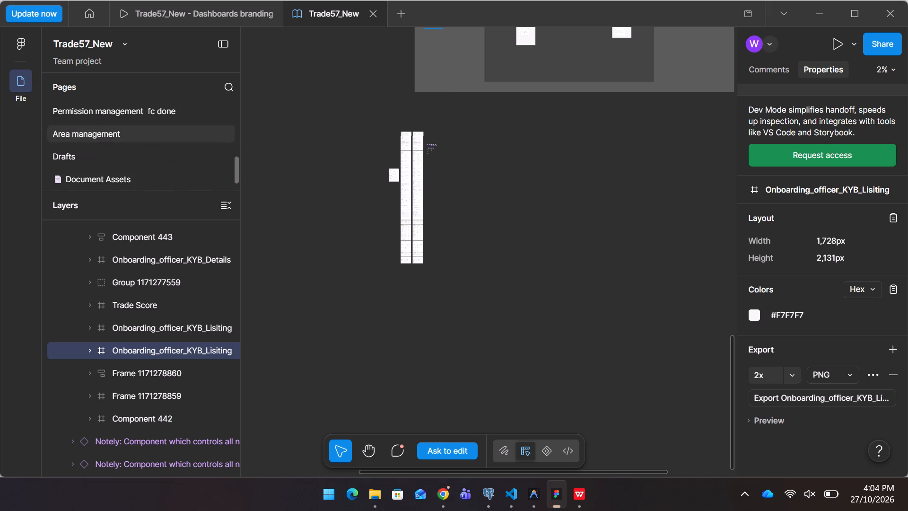
Open the Order Managment V2 page of the Trade57_New design file.
{"action": "scroll", "coordinate": [174, 141], "scroll_direction": "up", "scroll_amount": 1}
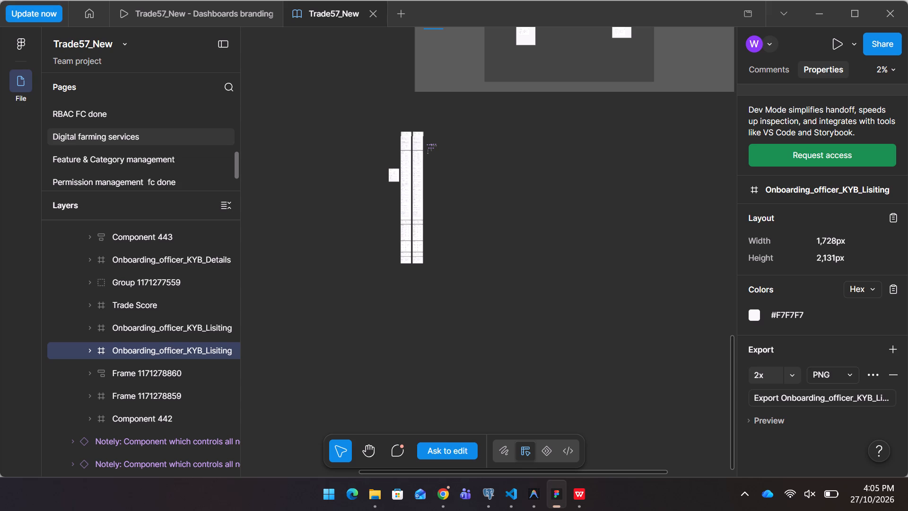
{"action": "scroll", "coordinate": [166, 138], "scroll_direction": "up", "scroll_amount": 2}
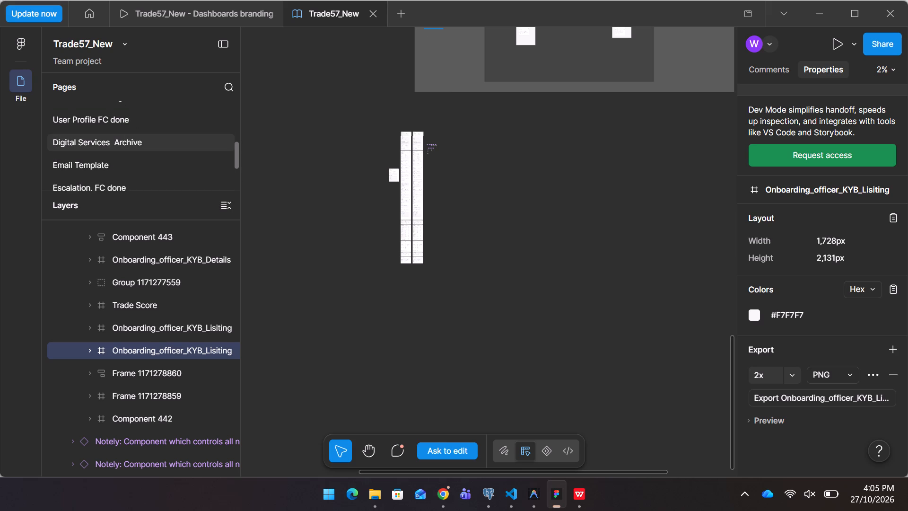
{"action": "scroll", "coordinate": [172, 135], "scroll_direction": "up", "scroll_amount": 1}
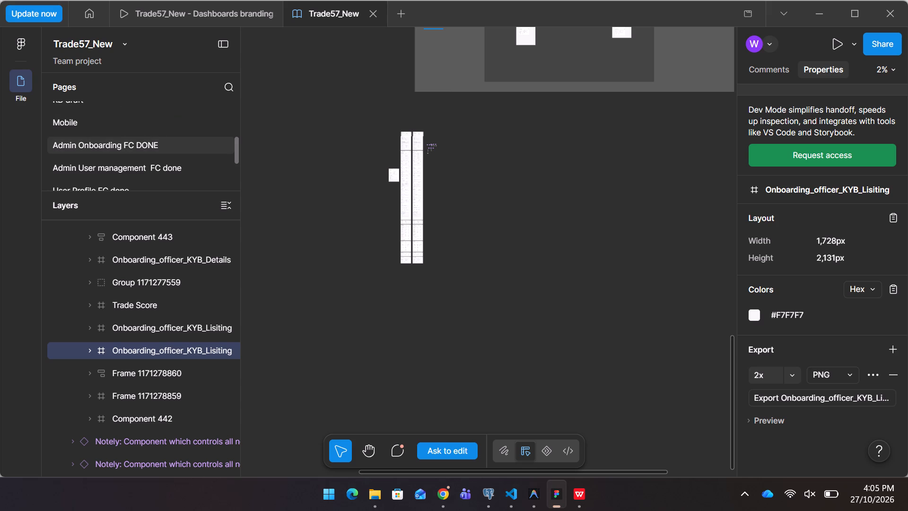
{"action": "scroll", "coordinate": [167, 142], "scroll_direction": "up", "scroll_amount": 1}
{"action": "left_click", "coordinate": [163, 132]}
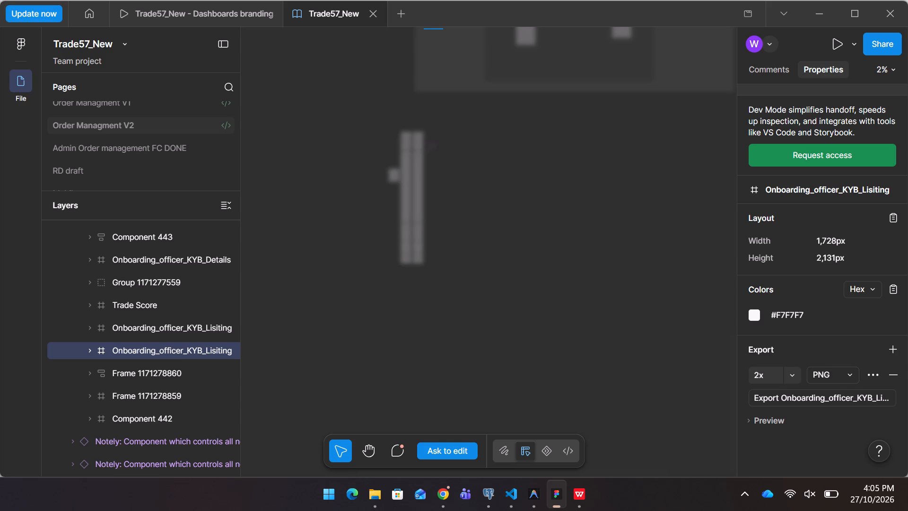
Switch to the case study presentation in WPS Office and look through its slides for the app screenshots they call for.
{"action": "left_click", "coordinate": [586, 493]}
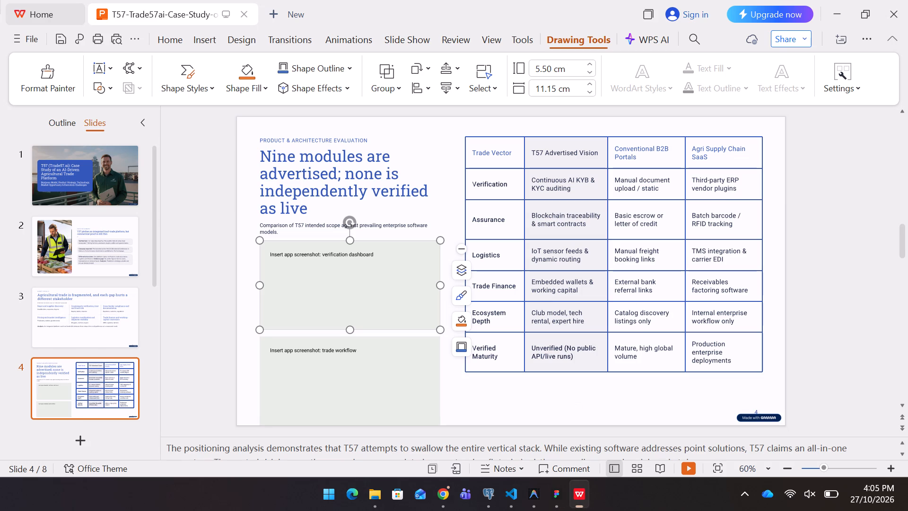
{"action": "left_click", "coordinate": [586, 493]}
{"action": "left_click", "coordinate": [586, 493]}
{"action": "scroll", "coordinate": [565, 395], "scroll_direction": "down", "scroll_amount": 5}
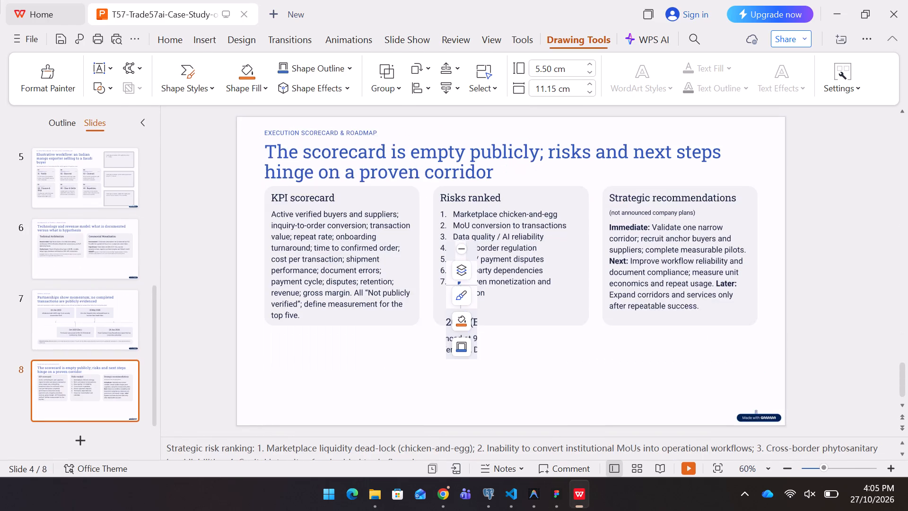
{"action": "scroll", "coordinate": [565, 395], "scroll_direction": "up", "scroll_amount": 13}
{"action": "scroll", "coordinate": [565, 395], "scroll_direction": "down", "scroll_amount": 2}
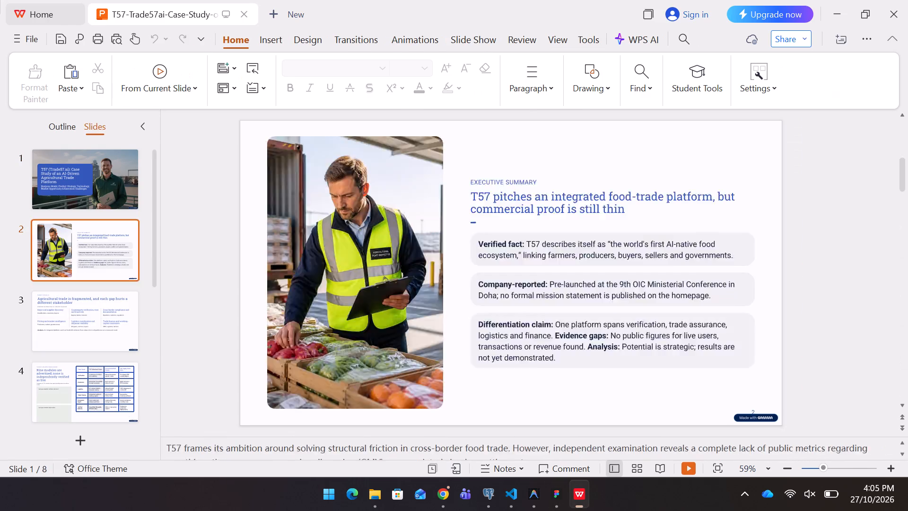
{"action": "scroll", "coordinate": [565, 395], "scroll_direction": "down", "scroll_amount": 2}
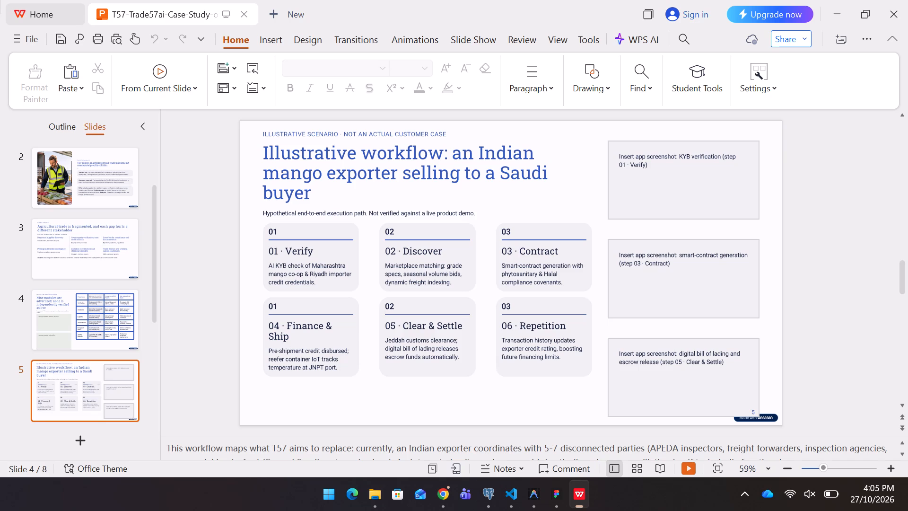
{"action": "scroll", "coordinate": [592, 335], "scroll_direction": "down", "scroll_amount": 1}
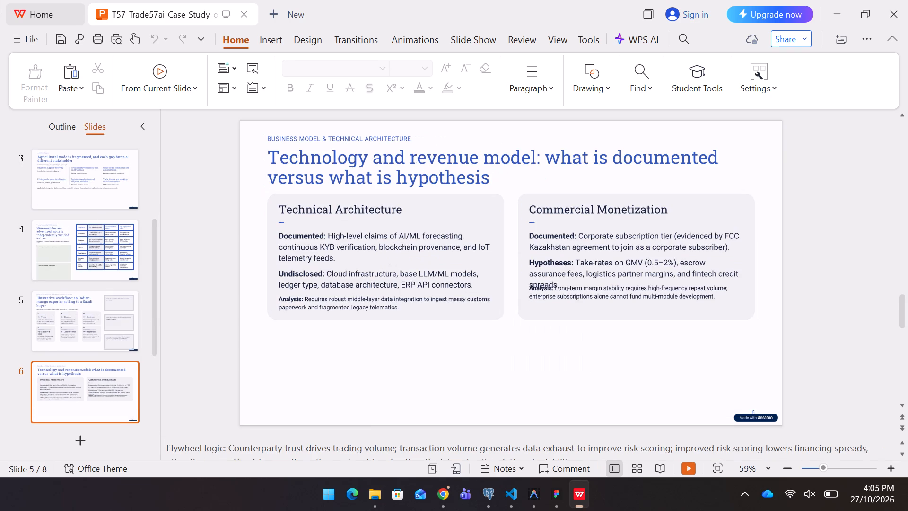
Move the Analysis text under Commercial Monetization on slide 6 down, clear of the Hypotheses paragraph.
{"action": "double_click", "coordinate": [575, 287]}
{"action": "left_click_drag", "start_coordinate": [620, 291], "coordinate": [622, 295]}
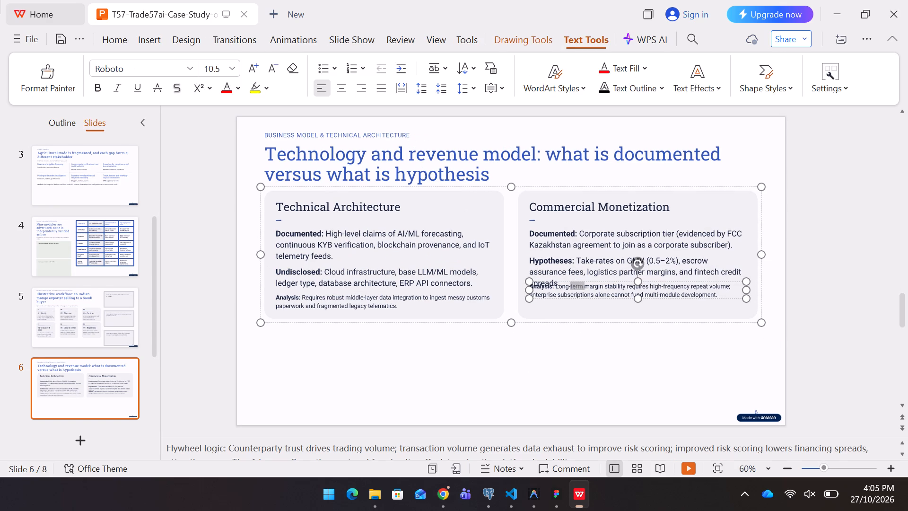
{"action": "left_click_drag", "start_coordinate": [622, 295], "coordinate": [622, 302]}
{"action": "left_click_drag", "start_coordinate": [640, 297], "coordinate": [642, 308]}
{"action": "left_click", "coordinate": [621, 333]}
Return to the Trade57_New file in Figma and scan the Order Managment V2 sections, including the CIF flow, for a trade workflow screen.
{"action": "scroll", "coordinate": [608, 367], "scroll_direction": "up", "scroll_amount": 2}
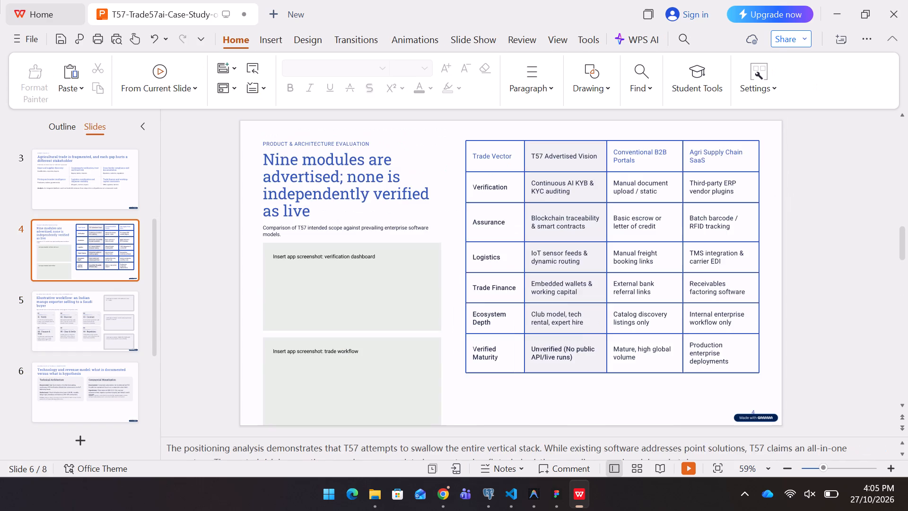
{"action": "scroll", "coordinate": [608, 367], "scroll_direction": "up", "scroll_amount": 3}
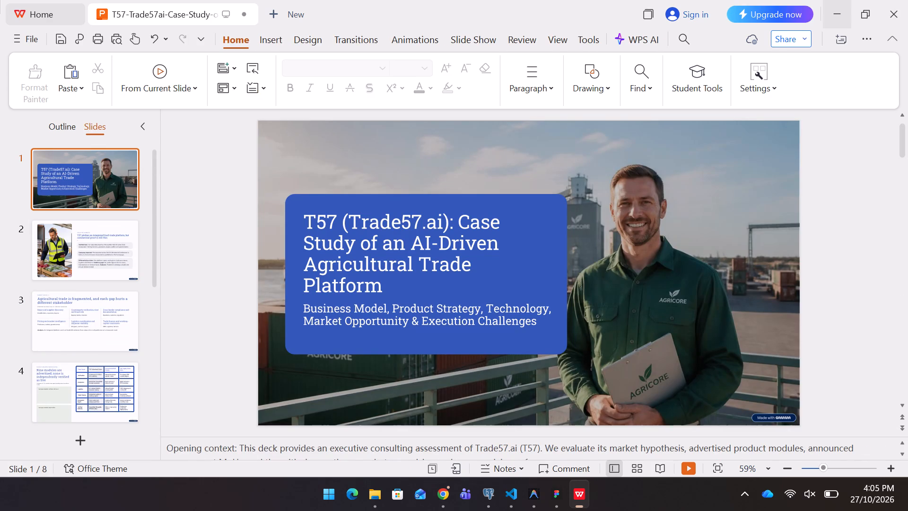
{"action": "left_click", "coordinate": [830, 5]}
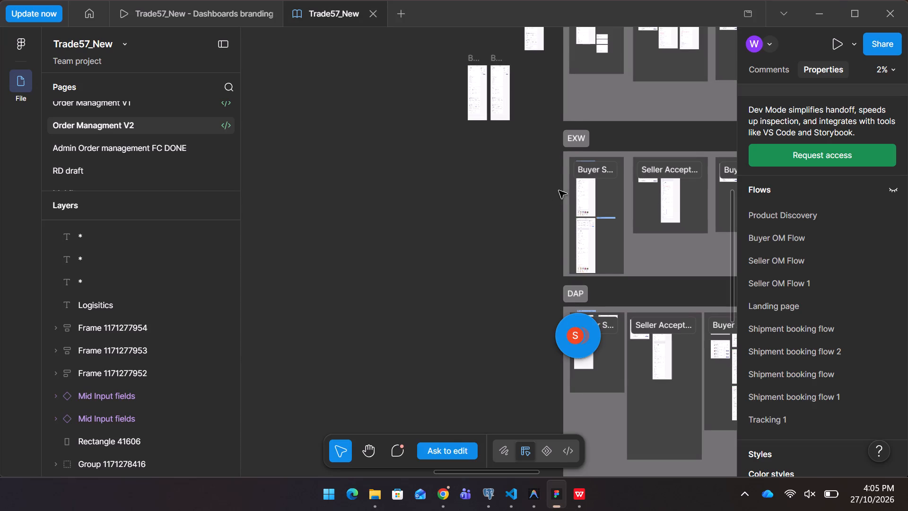
{"action": "scroll", "coordinate": [582, 139], "scroll_direction": "up", "scroll_amount": 5}
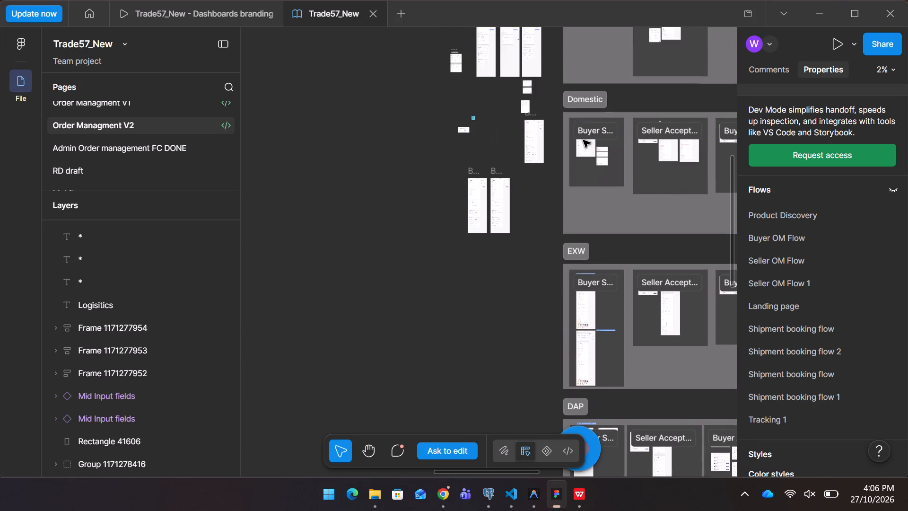
{"action": "scroll", "coordinate": [589, 146], "scroll_direction": "up", "scroll_amount": 10}
{"action": "scroll", "coordinate": [602, 203], "scroll_direction": "up", "scroll_amount": 3}
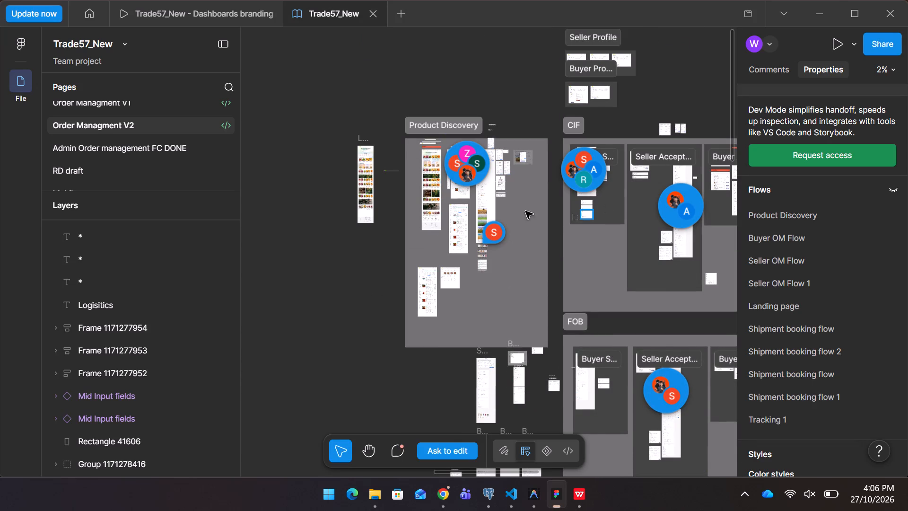
{"action": "scroll", "coordinate": [540, 213], "scroll_direction": "down", "scroll_amount": 6, "text": "shift"}
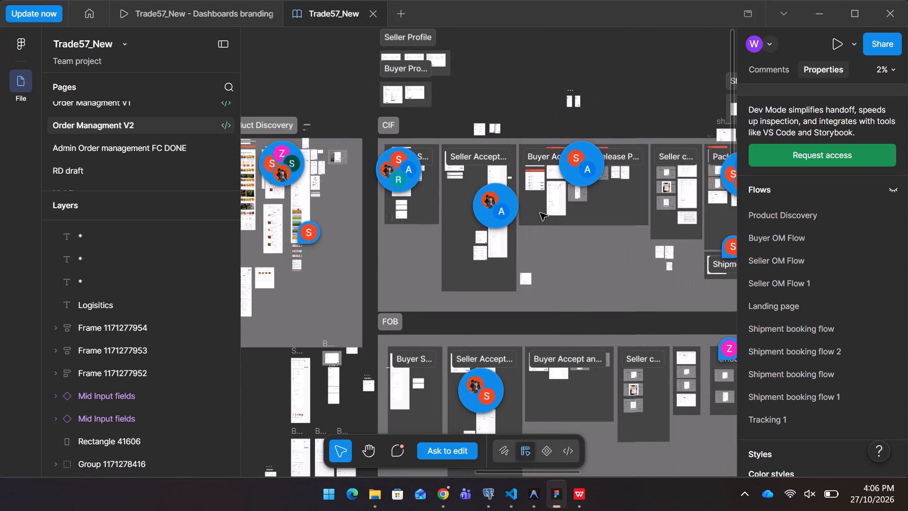
{"action": "scroll", "coordinate": [540, 213], "scroll_direction": "down", "scroll_amount": 14, "text": "shift"}
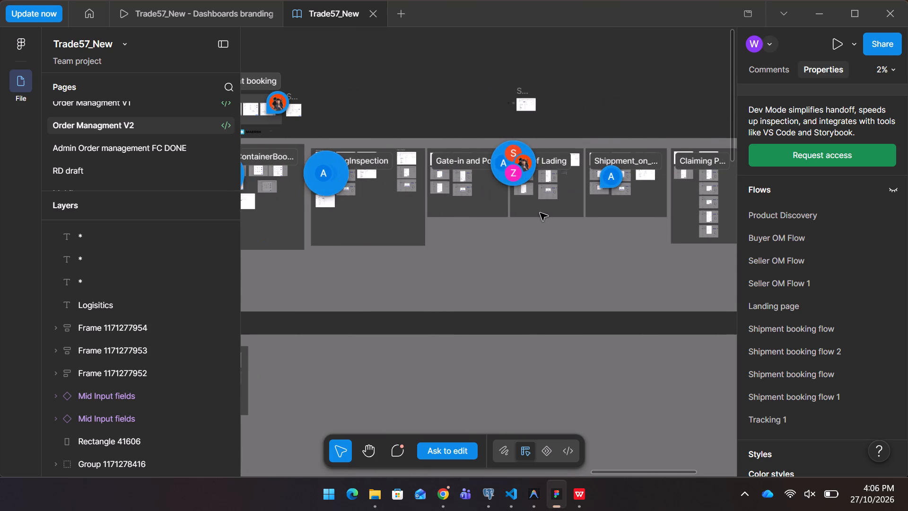
{"action": "scroll", "coordinate": [540, 213], "scroll_direction": "down", "scroll_amount": 3, "text": "shift"}
{"action": "scroll", "coordinate": [535, 200], "scroll_direction": "up", "scroll_amount": 2, "text": "shift"}
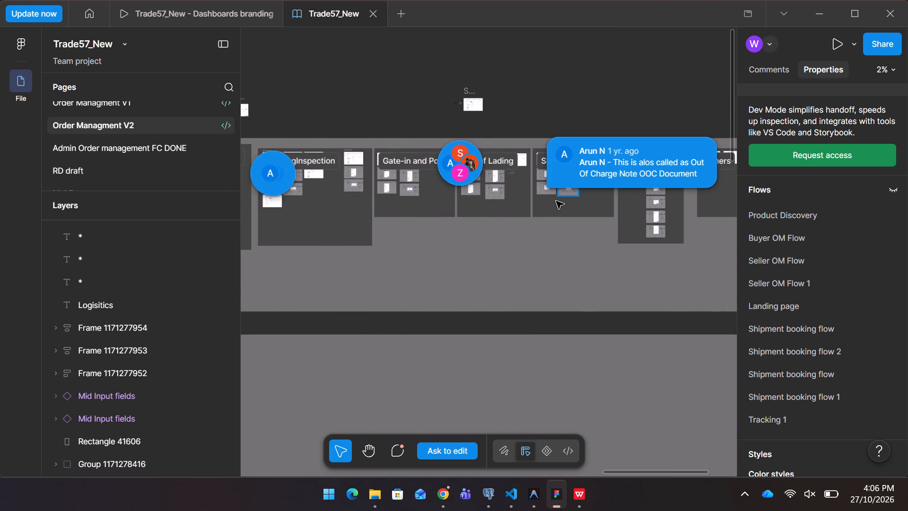
{"action": "scroll", "coordinate": [556, 206], "scroll_direction": "up", "scroll_amount": 19, "text": "ctrl"}
Examine the Port Clearance & Regulatory and Seller_ShipmentonTheWay_completed screens in the CIF shipment group as trade workflow candidates.
{"action": "middle_click", "coordinate": [558, 206], "text": "ctrl"}
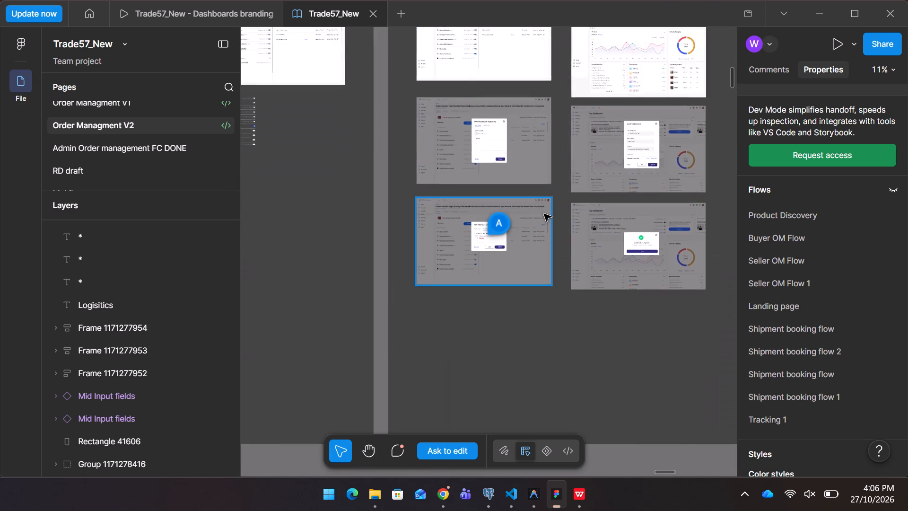
{"action": "scroll", "coordinate": [544, 214], "scroll_direction": "up", "scroll_amount": 12, "text": "ctrl"}
{"action": "scroll", "coordinate": [524, 228], "scroll_direction": "up", "scroll_amount": 4, "text": "shift"}
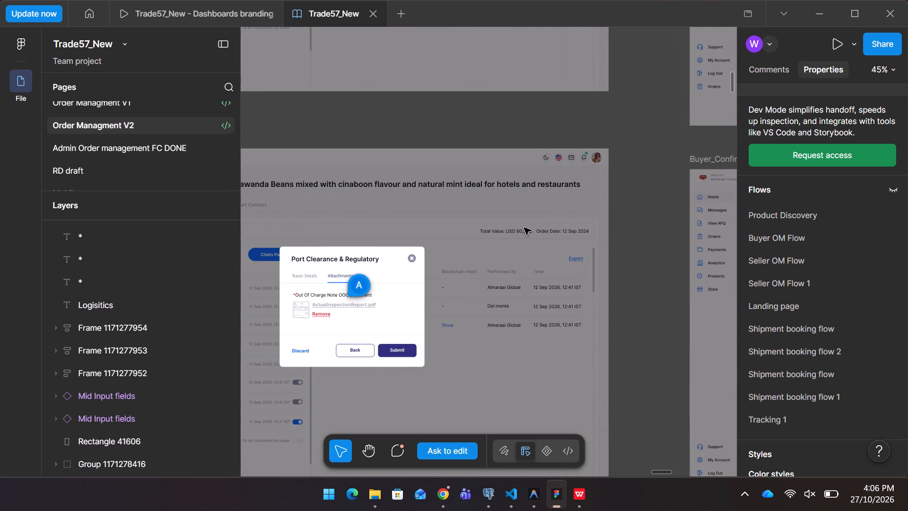
{"action": "scroll", "coordinate": [524, 228], "scroll_direction": "up", "scroll_amount": 18}
{"action": "scroll", "coordinate": [524, 228], "scroll_direction": "up", "scroll_amount": 5, "text": "shift"}
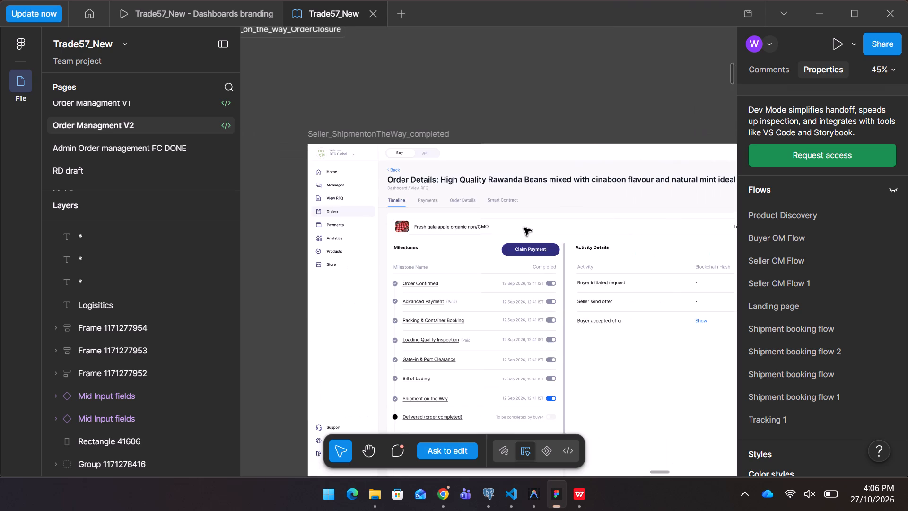
{"action": "scroll", "coordinate": [524, 228], "scroll_direction": "down", "scroll_amount": 3, "text": "shift"}
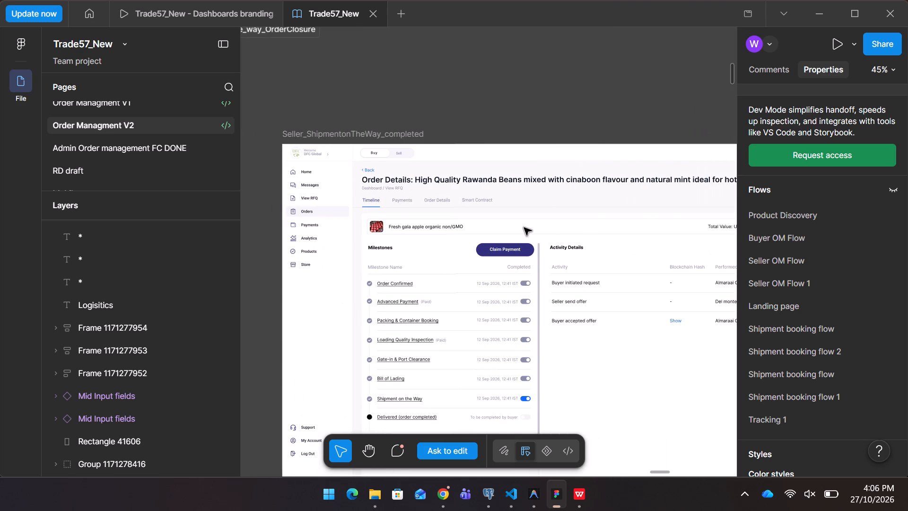
{"action": "scroll", "coordinate": [524, 228], "scroll_direction": "down", "scroll_amount": 2, "text": "shift"}
{"action": "scroll", "coordinate": [524, 228], "scroll_direction": "down", "scroll_amount": 6}
{"action": "scroll", "coordinate": [524, 228], "scroll_direction": "down", "scroll_amount": 2, "text": "shift"}
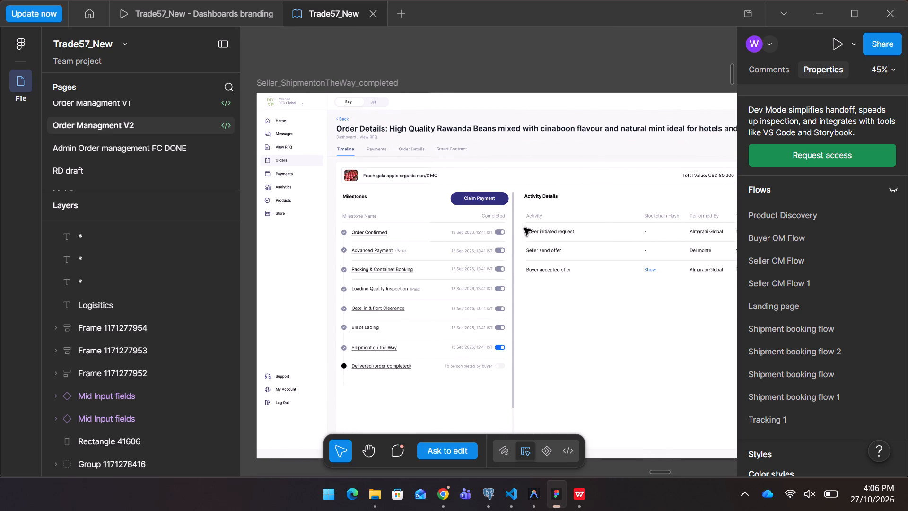
{"action": "scroll", "coordinate": [484, 255], "scroll_direction": "down", "scroll_amount": 2}
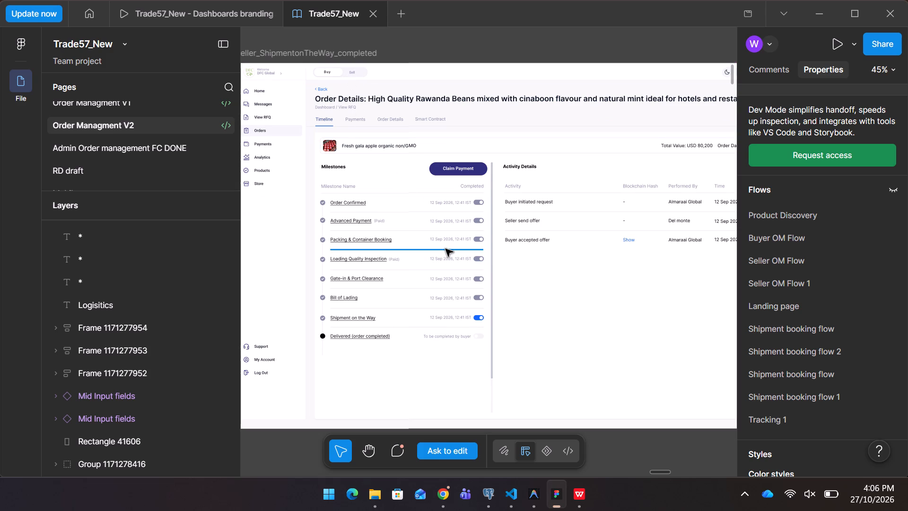
{"action": "scroll", "coordinate": [419, 243], "scroll_direction": "down", "scroll_amount": 4, "text": "shift"}
{"action": "scroll", "coordinate": [419, 243], "scroll_direction": "down", "scroll_amount": 2, "text": "ctrl"}
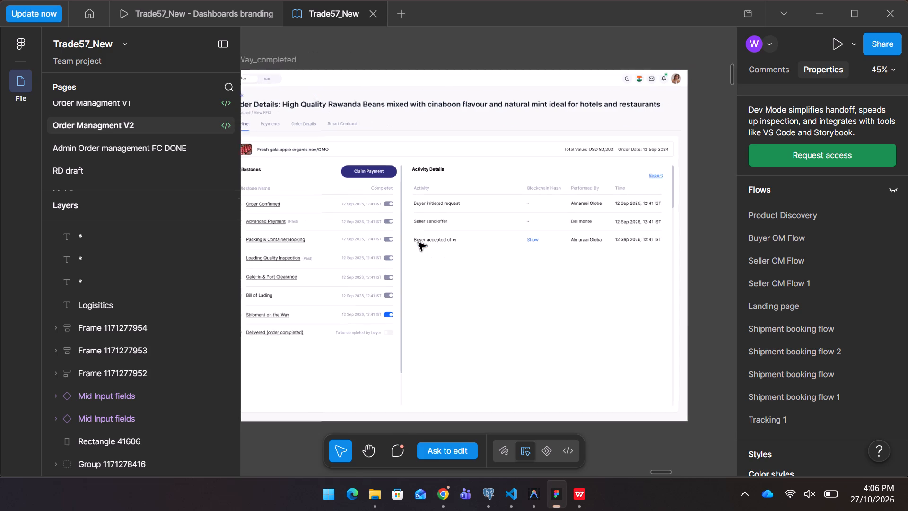
{"action": "scroll", "coordinate": [419, 243], "scroll_direction": "down", "scroll_amount": 1, "text": "ctrl"}
{"action": "scroll", "coordinate": [419, 243], "scroll_direction": "down", "scroll_amount": 17, "text": "shift"}
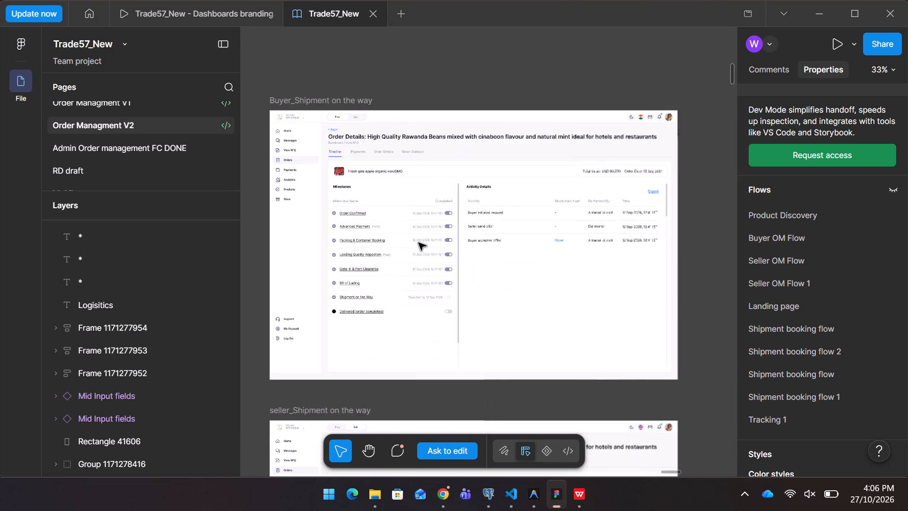
Compare the Buyer_Shipment on the way, seller_Shipment on the way and Buyer_Confirmation_Pop_up frames for the trade workflow screenshot.
{"action": "scroll", "coordinate": [419, 243], "scroll_direction": "up", "scroll_amount": 1, "text": "shift"}
{"action": "scroll", "coordinate": [414, 222], "scroll_direction": "up", "scroll_amount": 3, "text": "ctrl"}
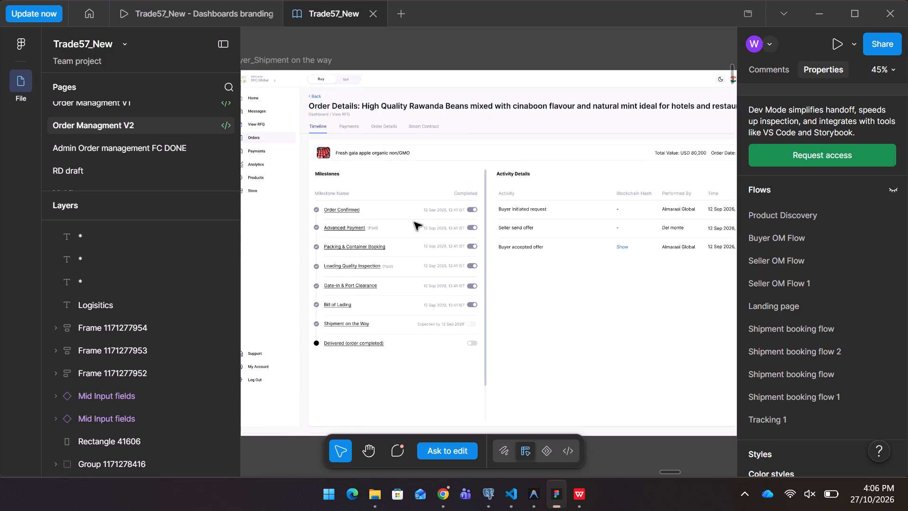
{"action": "scroll", "coordinate": [414, 222], "scroll_direction": "down", "scroll_amount": 1, "text": "ctrl"}
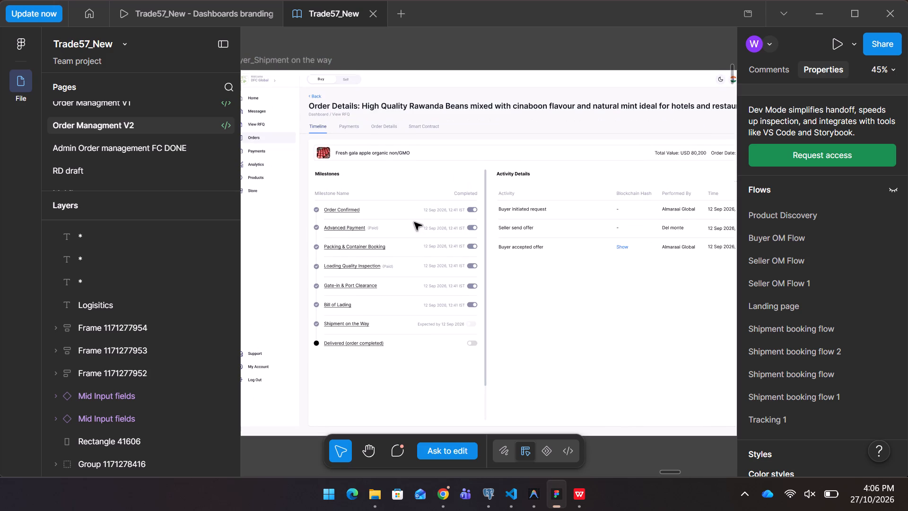
{"action": "scroll", "coordinate": [414, 222], "scroll_direction": "down", "scroll_amount": 2, "text": "ctrl"}
{"action": "scroll", "coordinate": [414, 222], "scroll_direction": "down", "scroll_amount": 6}
{"action": "scroll", "coordinate": [414, 222], "scroll_direction": "down", "scroll_amount": 5, "text": "ctrl"}
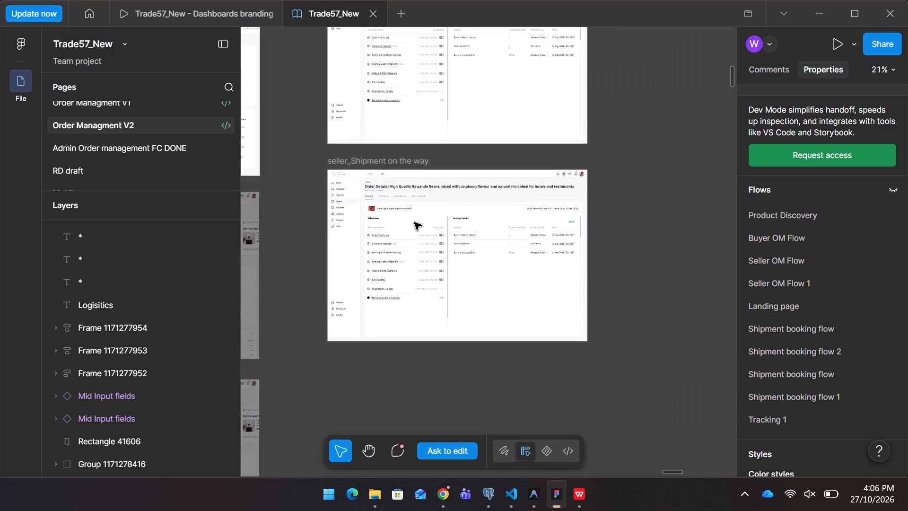
{"action": "scroll", "coordinate": [414, 222], "scroll_direction": "down", "scroll_amount": 5}
{"action": "scroll", "coordinate": [414, 222], "scroll_direction": "up", "scroll_amount": 5}
{"action": "scroll", "coordinate": [414, 222], "scroll_direction": "up", "scroll_amount": 9, "text": "shift"}
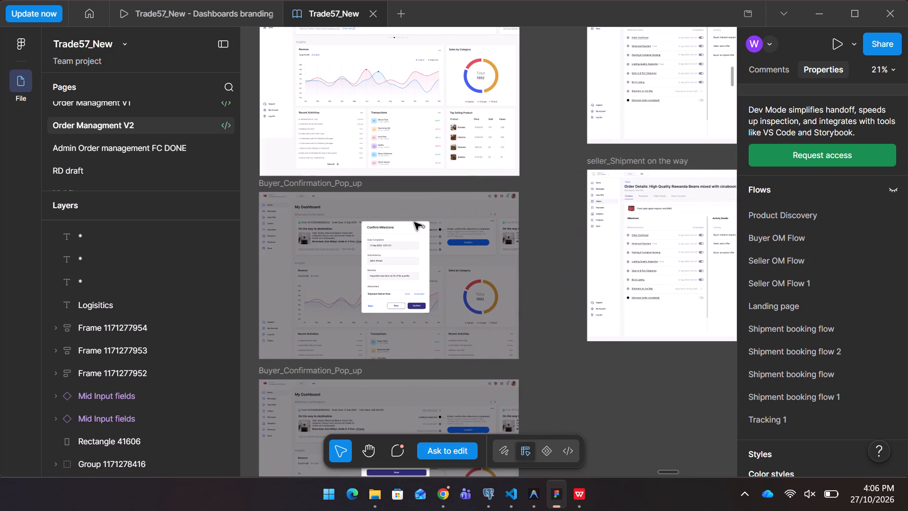
{"action": "scroll", "coordinate": [404, 250], "scroll_direction": "up", "scroll_amount": 9, "text": "ctrl"}
{"action": "scroll", "coordinate": [404, 250], "scroll_direction": "down", "scroll_amount": 3, "text": "ctrl"}
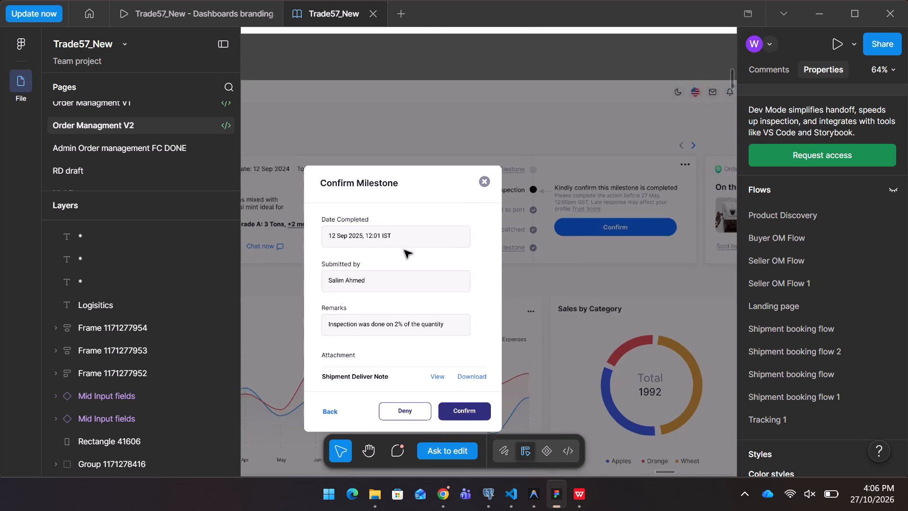
{"action": "scroll", "coordinate": [404, 250], "scroll_direction": "down", "scroll_amount": 10, "text": "ctrl"}
{"action": "scroll", "coordinate": [620, 217], "scroll_direction": "down", "scroll_amount": 3, "text": "shift"}
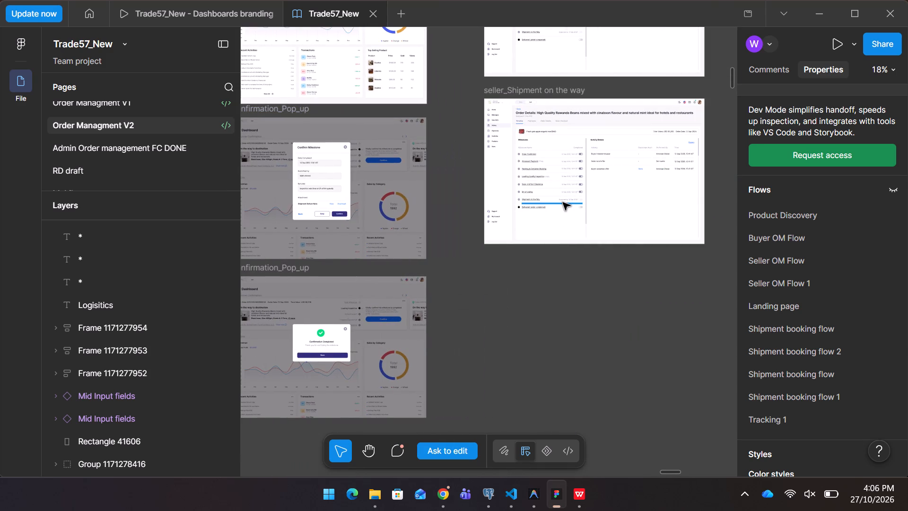
Export the Buyer_Shipment on the way frame as a 2x PNG into the T57 folder, keeping the suggested file name.
{"action": "scroll", "coordinate": [563, 203], "scroll_direction": "up", "scroll_amount": 4}
{"action": "scroll", "coordinate": [561, 203], "scroll_direction": "up", "scroll_amount": 9, "text": "ctrl"}
{"action": "scroll", "coordinate": [561, 203], "scroll_direction": "up", "scroll_amount": 3}
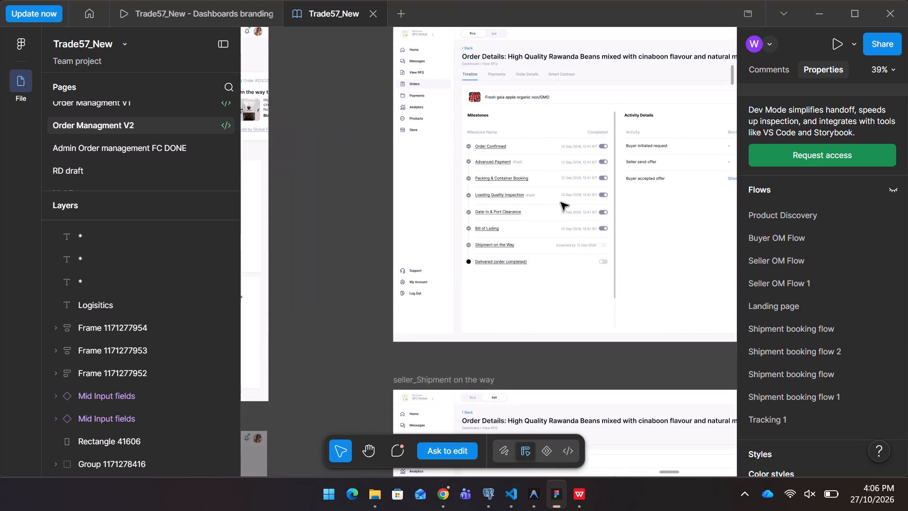
{"action": "scroll", "coordinate": [561, 203], "scroll_direction": "up", "scroll_amount": 3}
{"action": "left_click", "coordinate": [467, 124]}
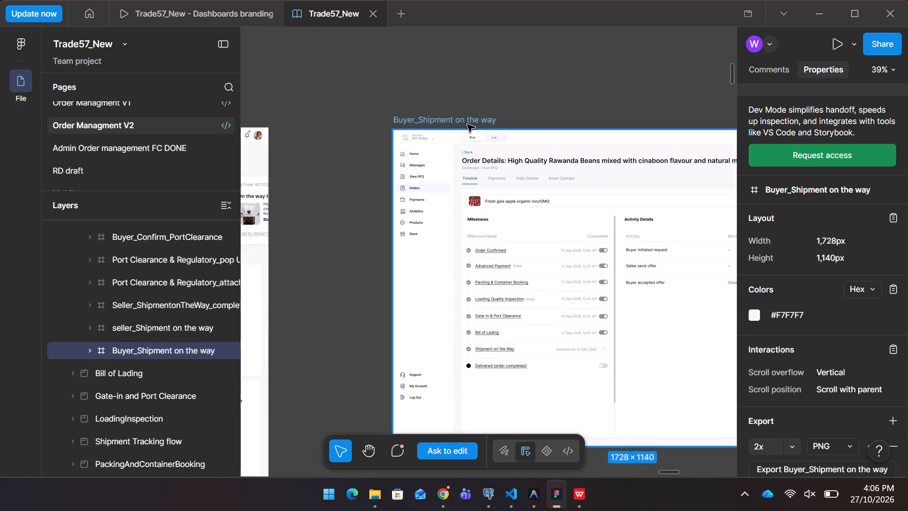
{"action": "scroll", "coordinate": [797, 371], "scroll_direction": "down", "scroll_amount": 8}
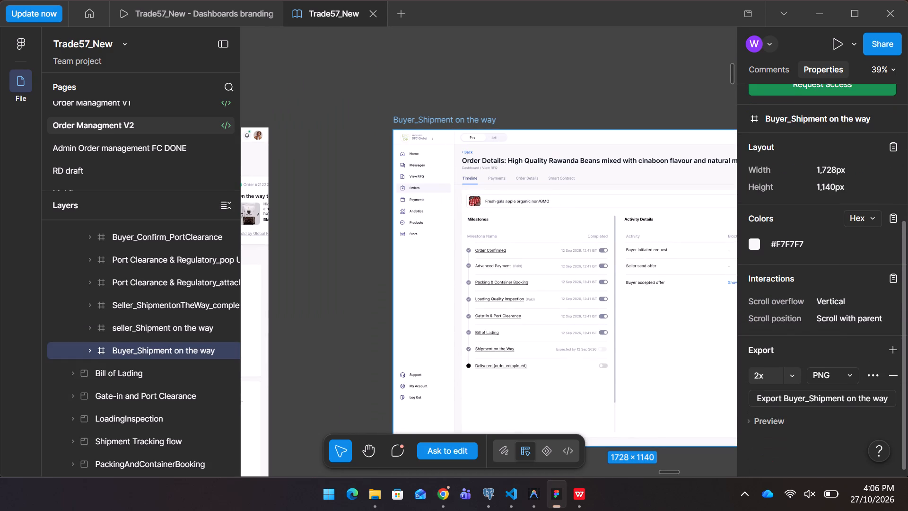
{"action": "left_click", "coordinate": [823, 395]}
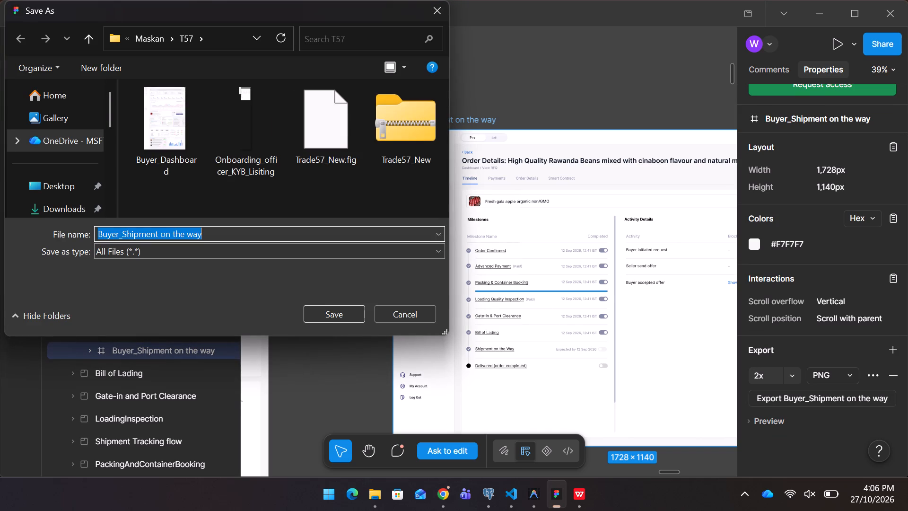
{"action": "left_click", "coordinate": [314, 313]}
Switch back to the case study presentation in WPS Office.
{"action": "scroll", "coordinate": [506, 307], "scroll_direction": "down", "scroll_amount": 5, "text": "ctrl"}
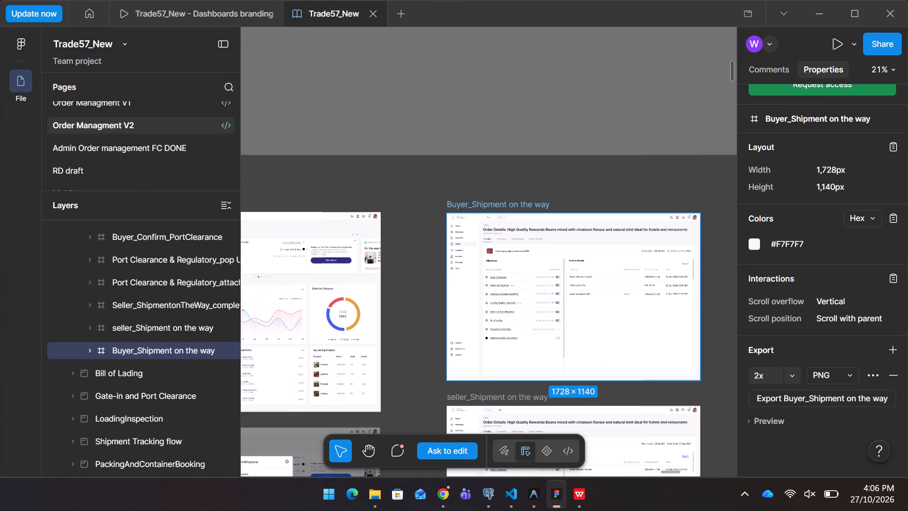
{"action": "scroll", "coordinate": [506, 307], "scroll_direction": "down", "scroll_amount": 3, "text": "ctrl"}
{"action": "key", "text": "alt+Tab"}
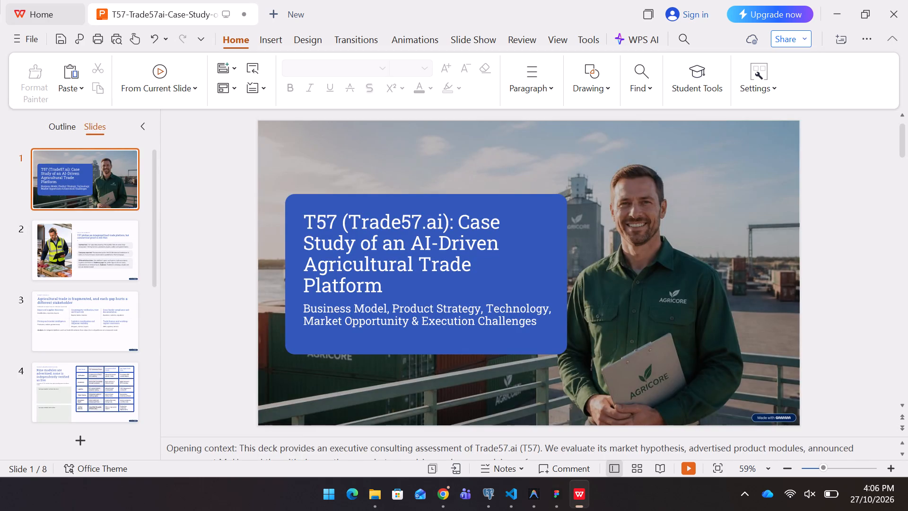
Check the app screenshot placeholders on slide 5, the illustrative mango exporter workflow.
{"action": "scroll", "coordinate": [594, 279], "scroll_direction": "down", "scroll_amount": 4}
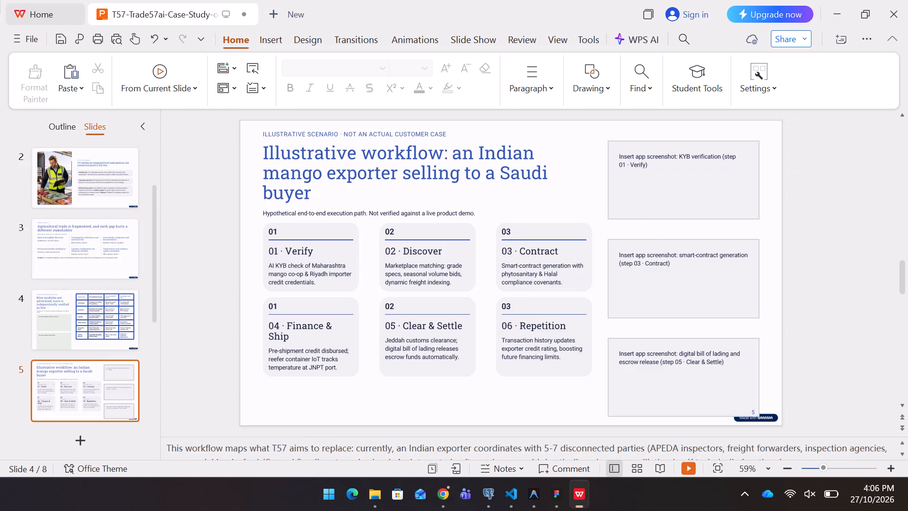
Switch to Figma and open the KYB Brand applied page.
{"action": "key", "text": "alt+Tab"}
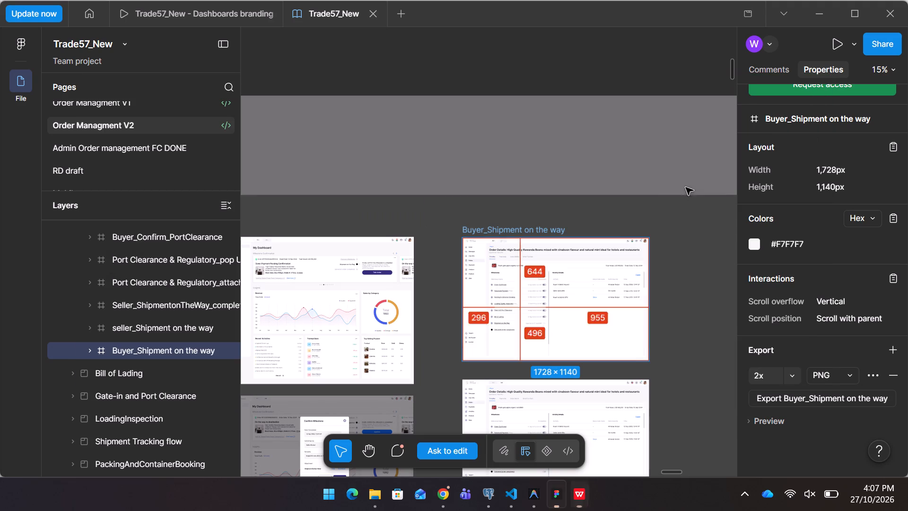
{"action": "scroll", "coordinate": [97, 180], "scroll_direction": "up", "scroll_amount": 4}
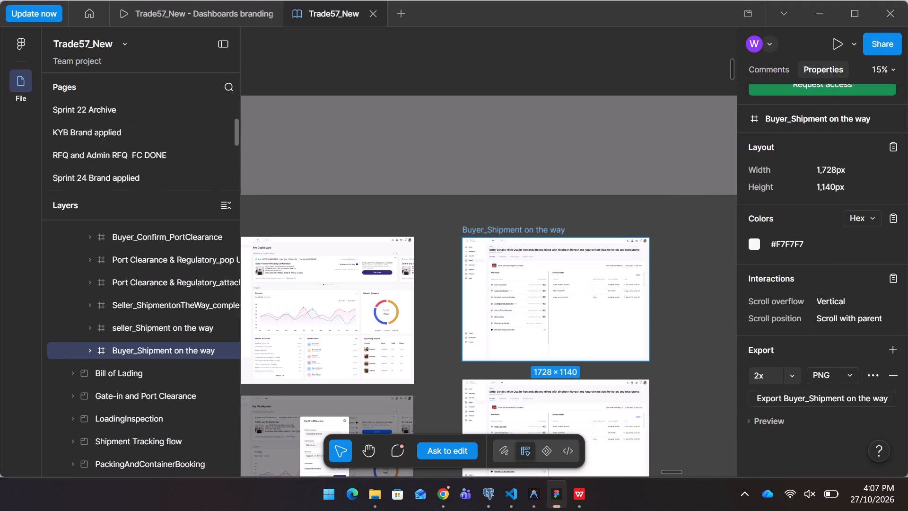
{"action": "scroll", "coordinate": [97, 180], "scroll_direction": "up", "scroll_amount": 1}
{"action": "scroll", "coordinate": [97, 180], "scroll_direction": "down", "scroll_amount": 2}
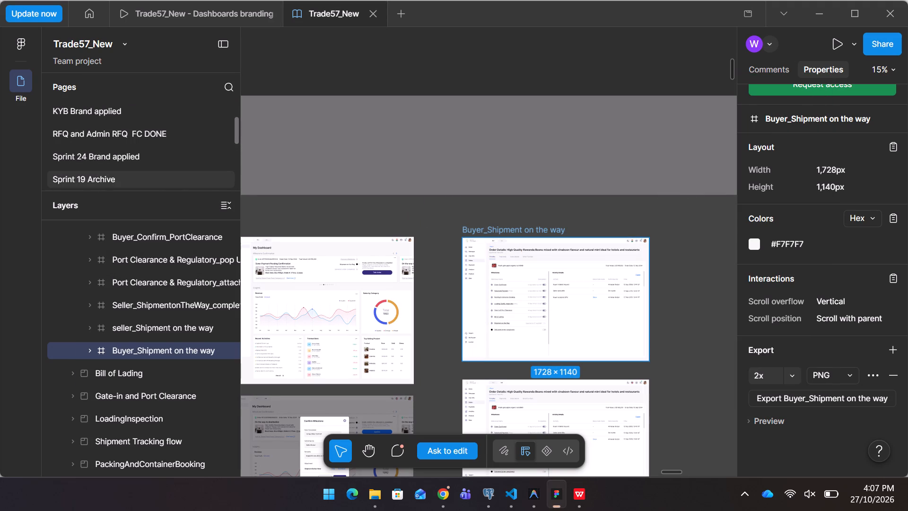
{"action": "left_click", "coordinate": [142, 102]}
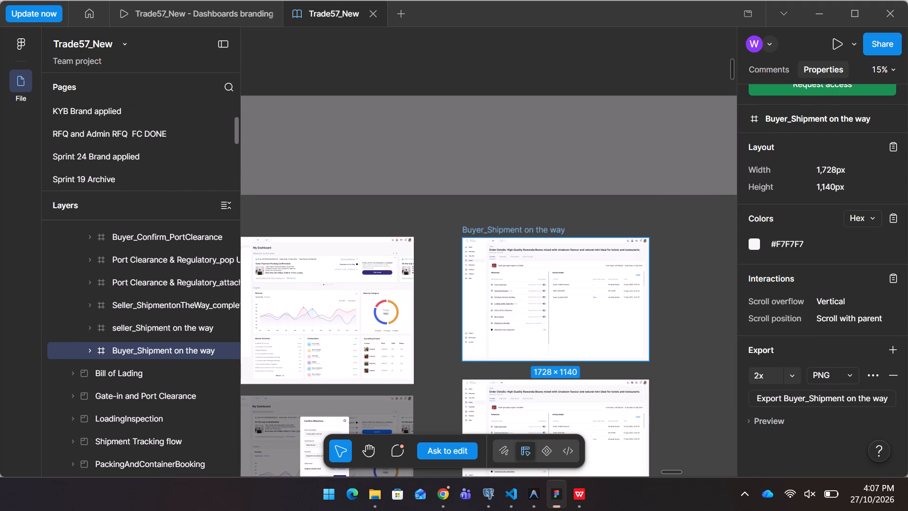
{"action": "left_click", "coordinate": [138, 107]}
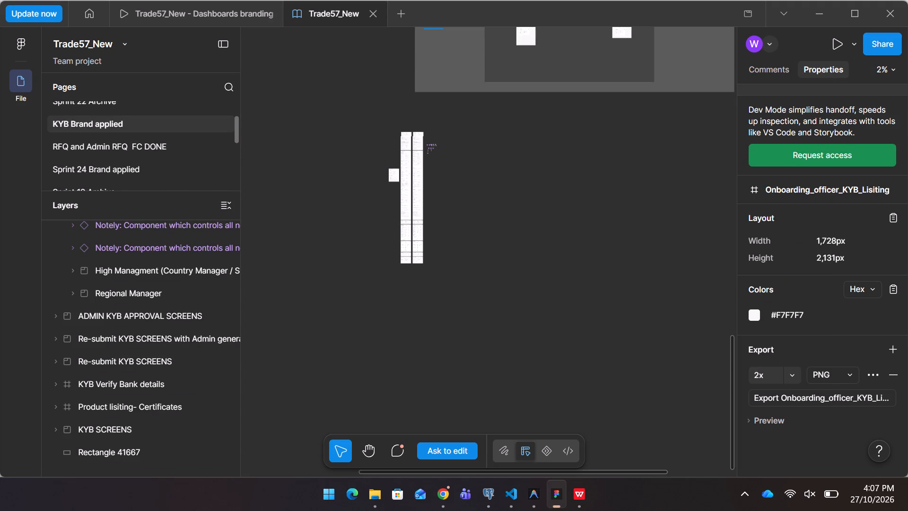
Look through the KYB Brand applied page, including the KYB LATEST JULY-2026 section, for a KYB verification screen.
{"action": "scroll", "coordinate": [504, 250], "scroll_direction": "up", "scroll_amount": 11}
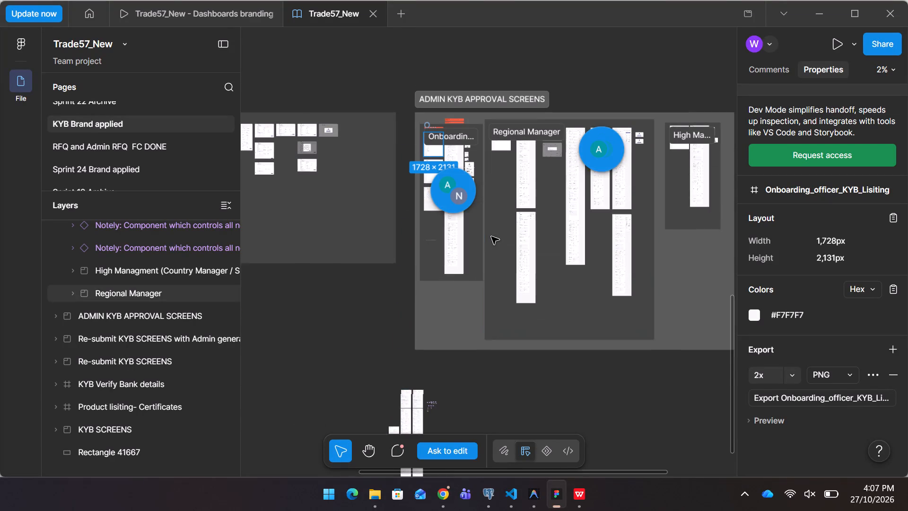
{"action": "scroll", "coordinate": [456, 226], "scroll_direction": "up", "scroll_amount": 3, "text": "shift"}
{"action": "scroll", "coordinate": [300, 165], "scroll_direction": "up", "scroll_amount": 5, "text": "shift"}
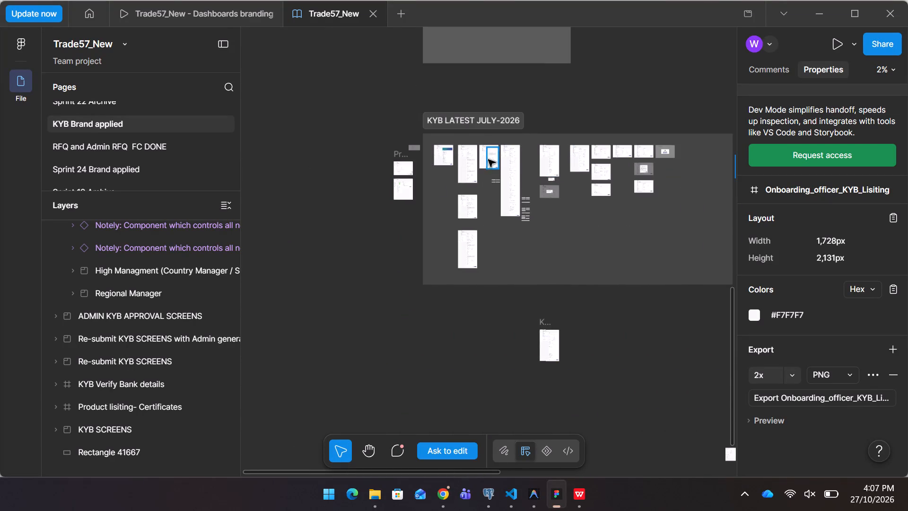
{"action": "scroll", "coordinate": [531, 159], "scroll_direction": "up", "scroll_amount": 20, "text": "ctrl"}
{"action": "scroll", "coordinate": [531, 159], "scroll_direction": "up", "scroll_amount": 4, "text": "ctrl"}
{"action": "middle_click", "coordinate": [408, 173], "text": "ctrl"}
{"action": "scroll", "coordinate": [421, 194], "scroll_direction": "up", "scroll_amount": 4, "text": "shift"}
{"action": "scroll", "coordinate": [370, 245], "scroll_direction": "up", "scroll_amount": 3, "text": "shift"}
{"action": "scroll", "coordinate": [413, 274], "scroll_direction": "up", "scroll_amount": 5, "text": "ctrl"}
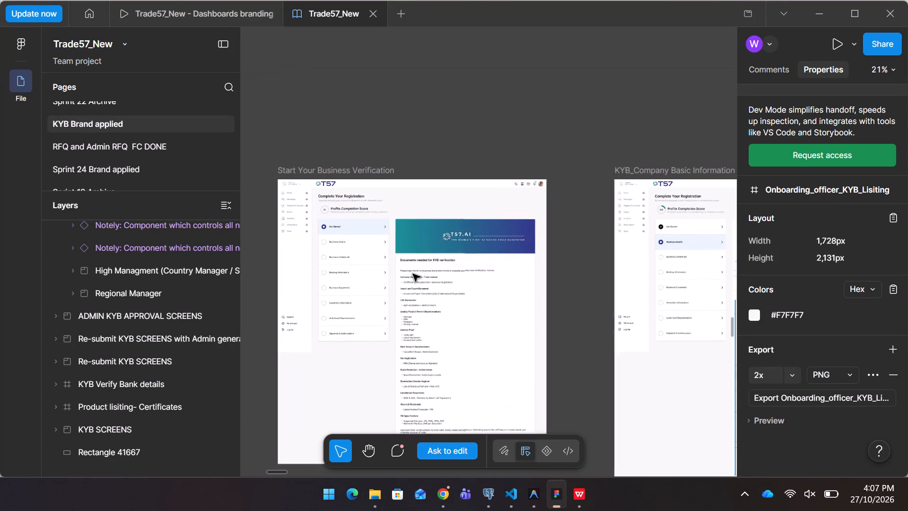
{"action": "scroll", "coordinate": [413, 274], "scroll_direction": "up", "scroll_amount": 1, "text": "ctrl"}
Export the Start Your Business Verification frame as a 1x PNG into the T57 folder, keeping the suggested file name.
{"action": "left_click", "coordinate": [358, 165]}
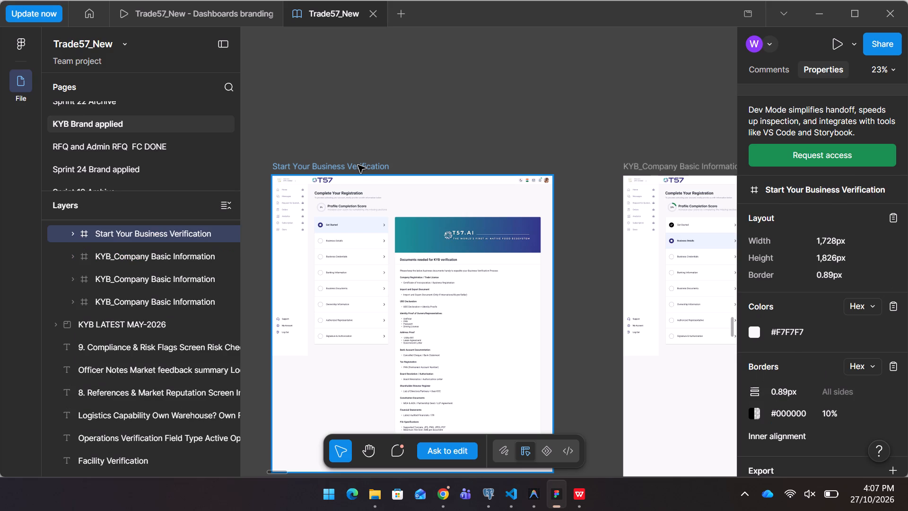
{"action": "scroll", "coordinate": [826, 418], "scroll_direction": "down", "scroll_amount": 4}
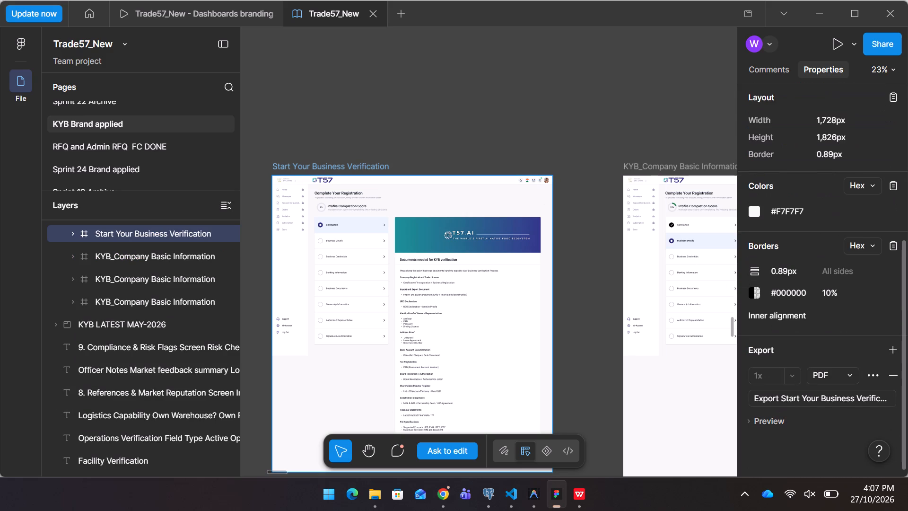
{"action": "left_click", "coordinate": [835, 377]}
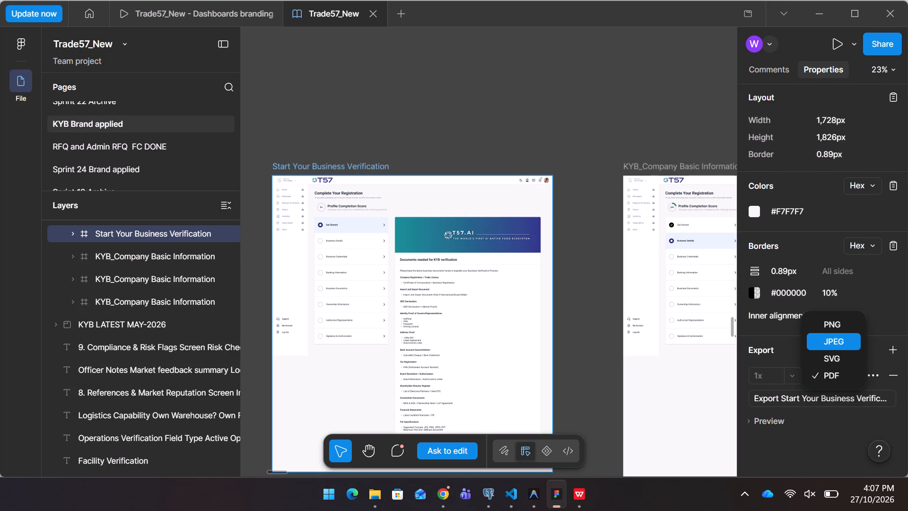
{"action": "left_click", "coordinate": [834, 329]}
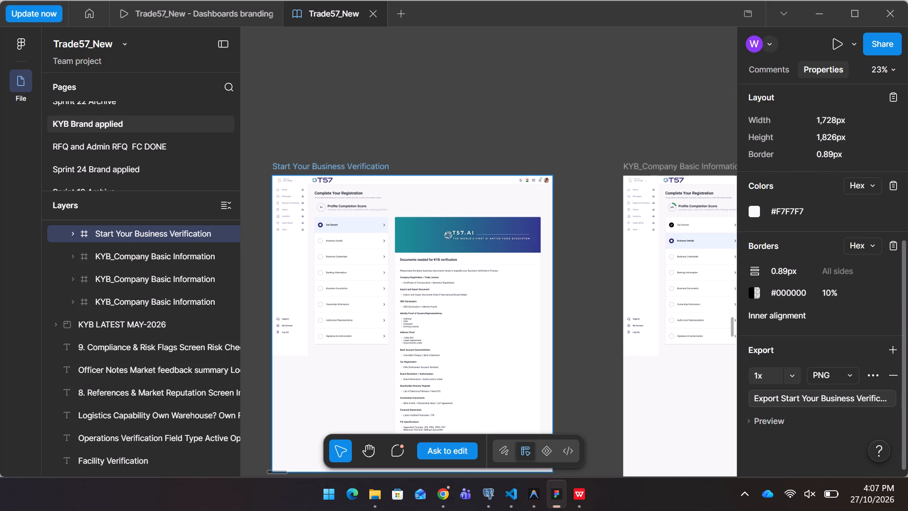
{"action": "left_click", "coordinate": [820, 400]}
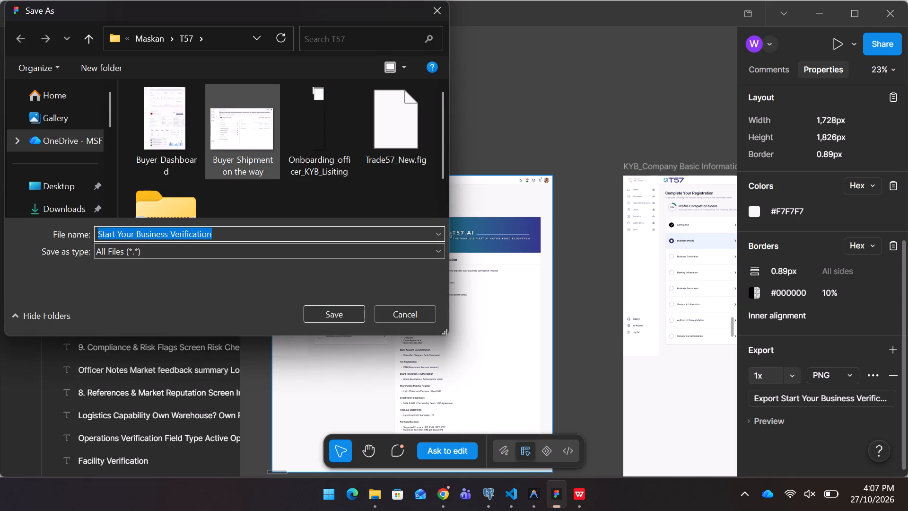
{"action": "scroll", "coordinate": [224, 126], "scroll_direction": "down", "scroll_amount": 2}
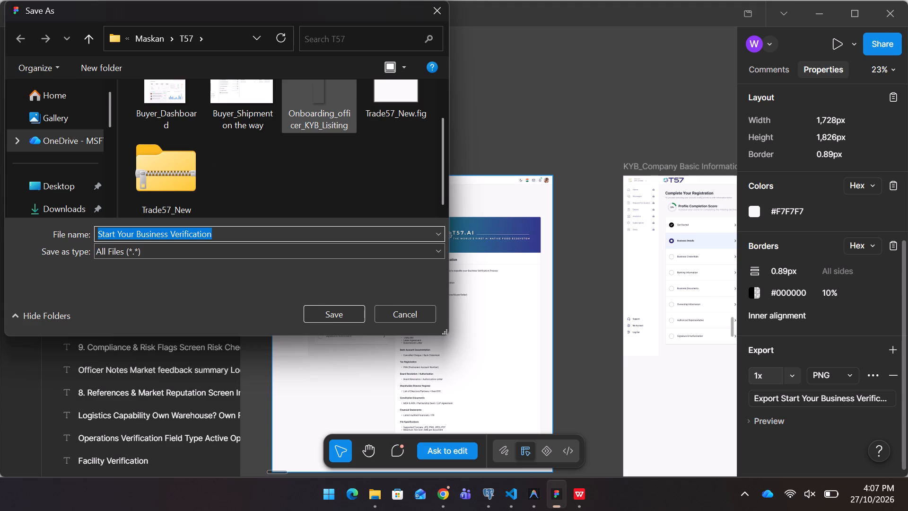
{"action": "scroll", "coordinate": [325, 131], "scroll_direction": "up", "scroll_amount": 1}
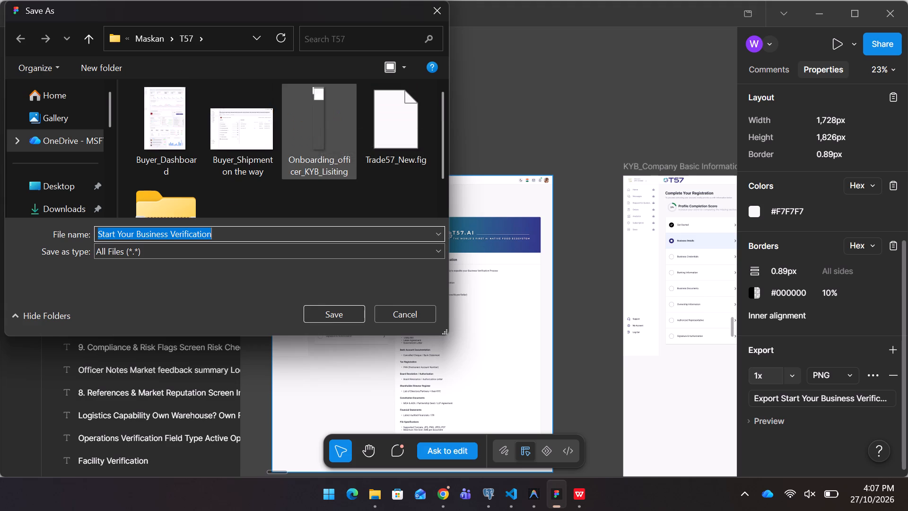
{"action": "left_click", "coordinate": [333, 312]}
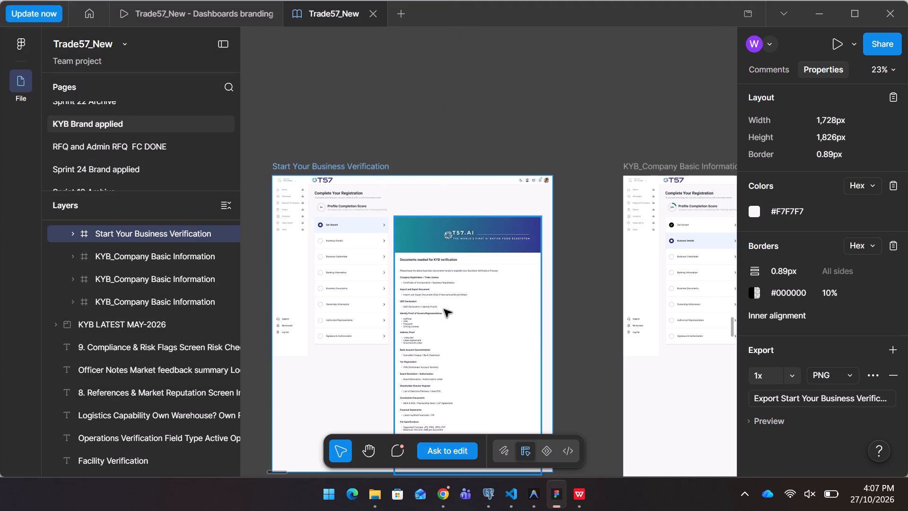
Recheck the screenshot placeholders on slide 5 in WPS Office and return to Figma.
{"action": "key", "text": "alt+Tab"}
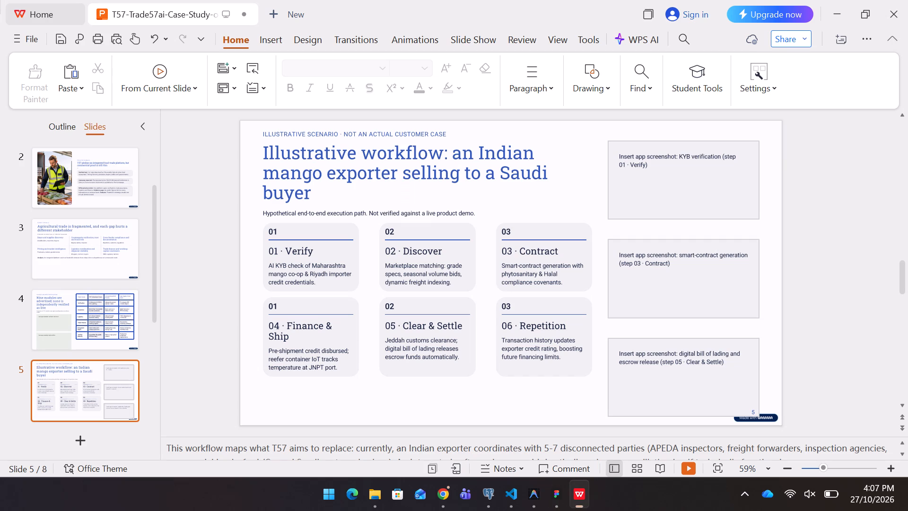
{"action": "key", "text": "alt+Tab"}
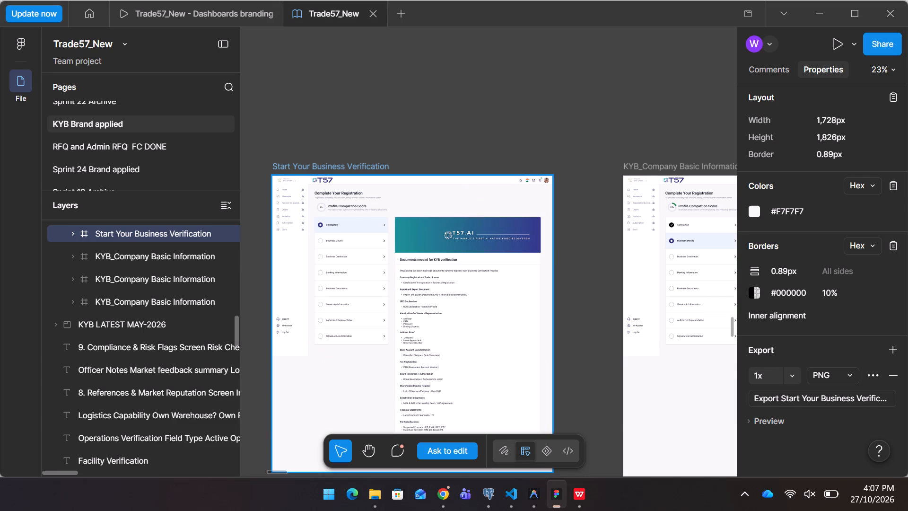
Look through the page list for further workflow screens and open the Digital Services Archive page.
{"action": "scroll", "coordinate": [136, 170], "scroll_direction": "down", "scroll_amount": 2}
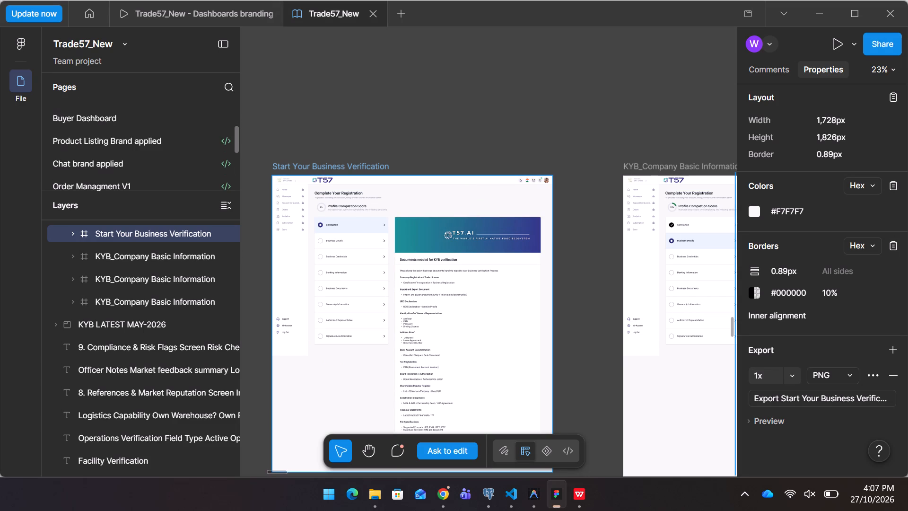
{"action": "scroll", "coordinate": [139, 134], "scroll_direction": "down", "scroll_amount": 1}
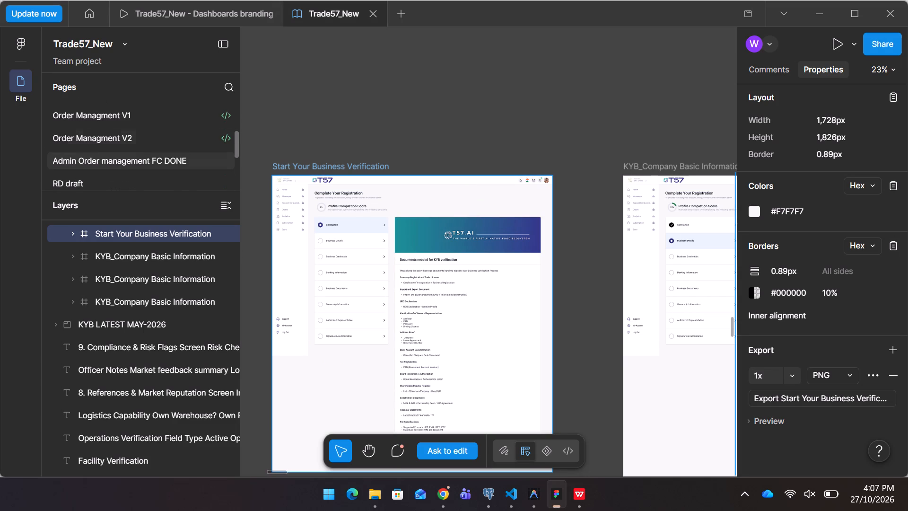
{"action": "scroll", "coordinate": [131, 165], "scroll_direction": "down", "scroll_amount": 2}
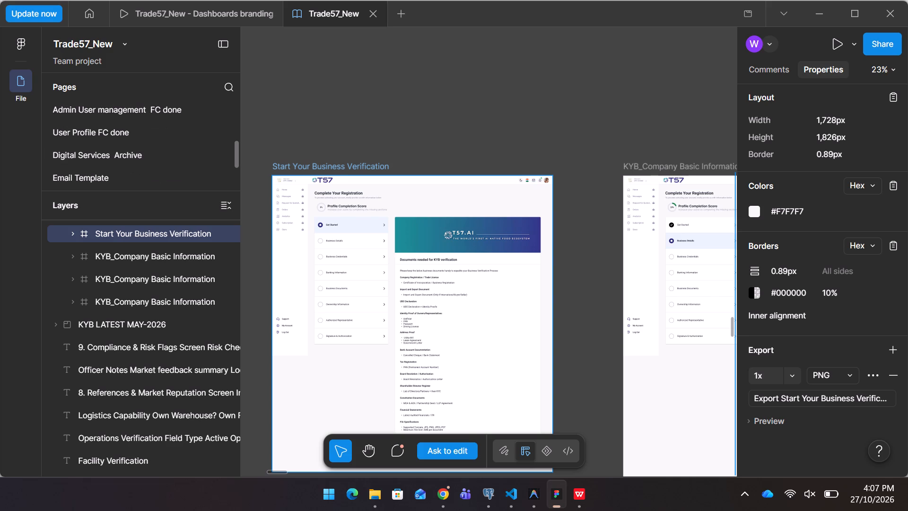
{"action": "left_click", "coordinate": [148, 163]}
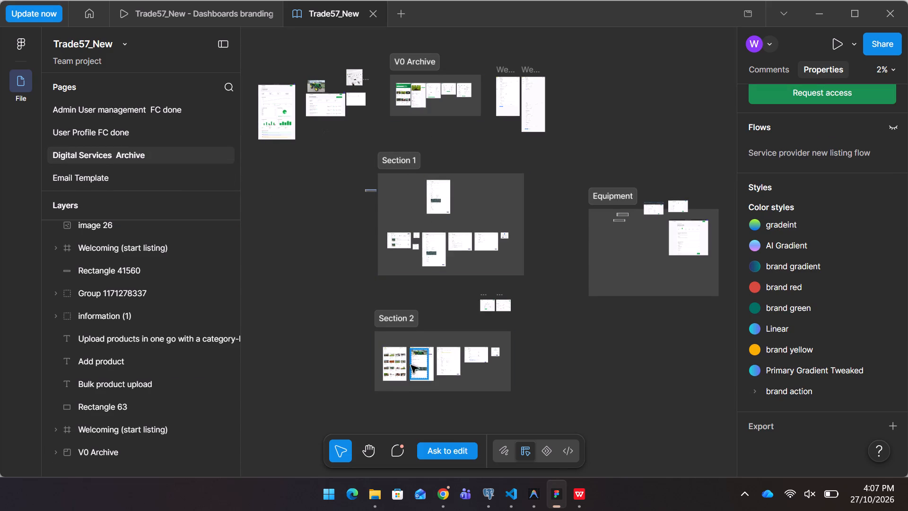
Examine the service listing frames and the Digital Farming Services Platform booking frames as screenshot candidates.
{"action": "scroll", "coordinate": [428, 211], "scroll_direction": "up", "scroll_amount": 20, "text": "ctrl"}
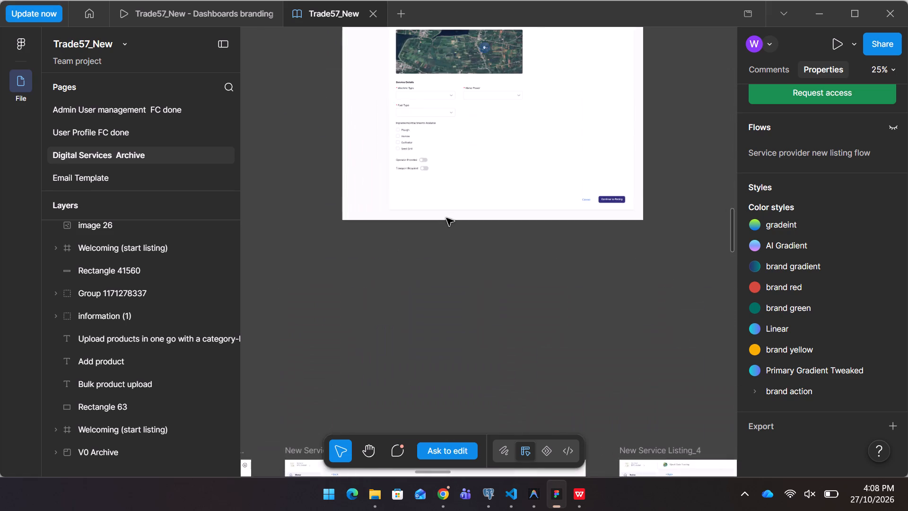
{"action": "scroll", "coordinate": [446, 218], "scroll_direction": "up", "scroll_amount": 5}
{"action": "scroll", "coordinate": [446, 218], "scroll_direction": "up", "scroll_amount": 20}
{"action": "scroll", "coordinate": [446, 218], "scroll_direction": "up", "scroll_amount": 4}
{"action": "middle_click", "coordinate": [446, 218]}
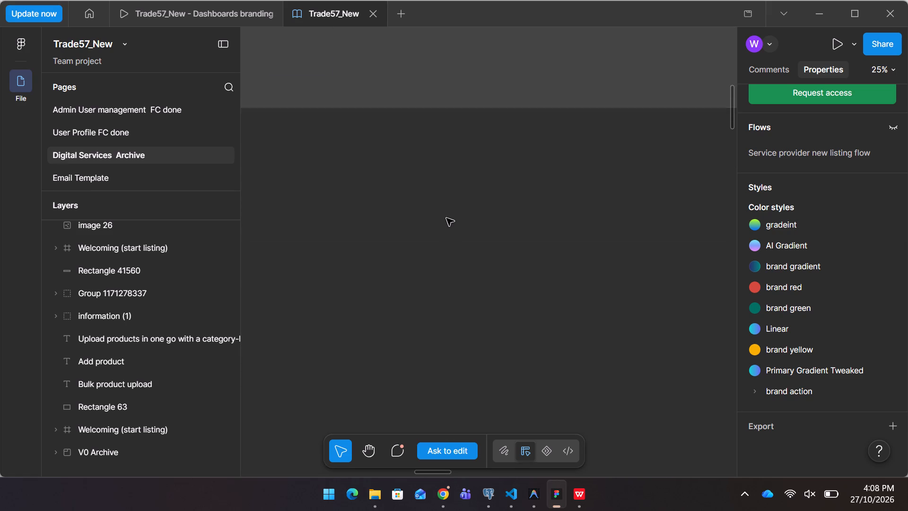
{"action": "scroll", "coordinate": [446, 218], "scroll_direction": "up", "scroll_amount": 11}
{"action": "middle_click", "coordinate": [446, 218]}
{"action": "scroll", "coordinate": [423, 283], "scroll_direction": "down", "scroll_amount": 3}
{"action": "scroll", "coordinate": [399, 230], "scroll_direction": "up", "scroll_amount": 3, "text": "ctrl"}
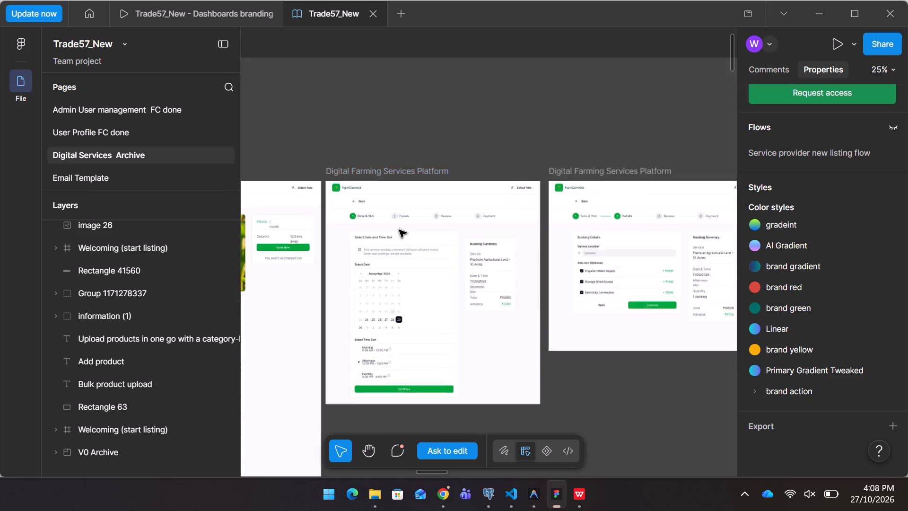
{"action": "scroll", "coordinate": [399, 230], "scroll_direction": "up", "scroll_amount": 7, "text": "ctrl"}
{"action": "scroll", "coordinate": [398, 230], "scroll_direction": "down", "scroll_amount": 2, "text": "shift"}
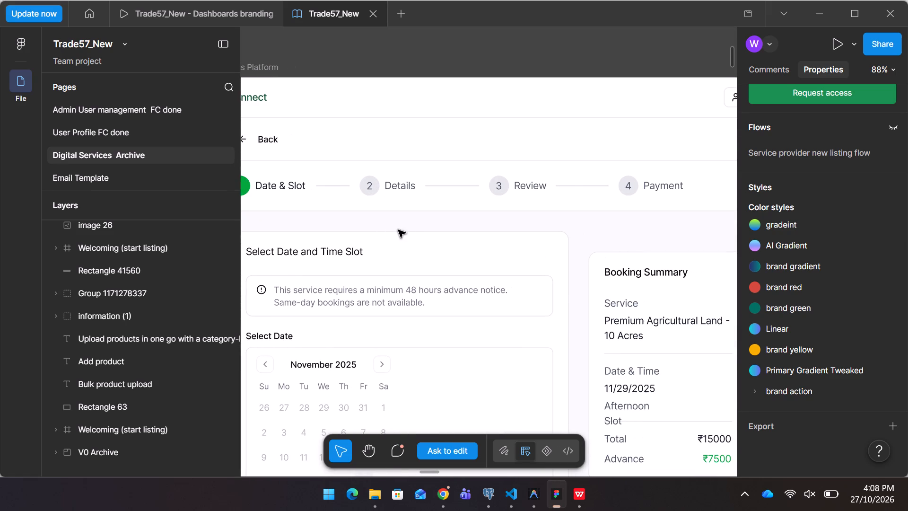
{"action": "scroll", "coordinate": [398, 230], "scroll_direction": "down", "scroll_amount": 3, "text": "ctrl"}
{"action": "scroll", "coordinate": [398, 230], "scroll_direction": "down", "scroll_amount": 9, "text": "shift"}
{"action": "scroll", "coordinate": [398, 230], "scroll_direction": "down", "scroll_amount": 6, "text": "ctrl"}
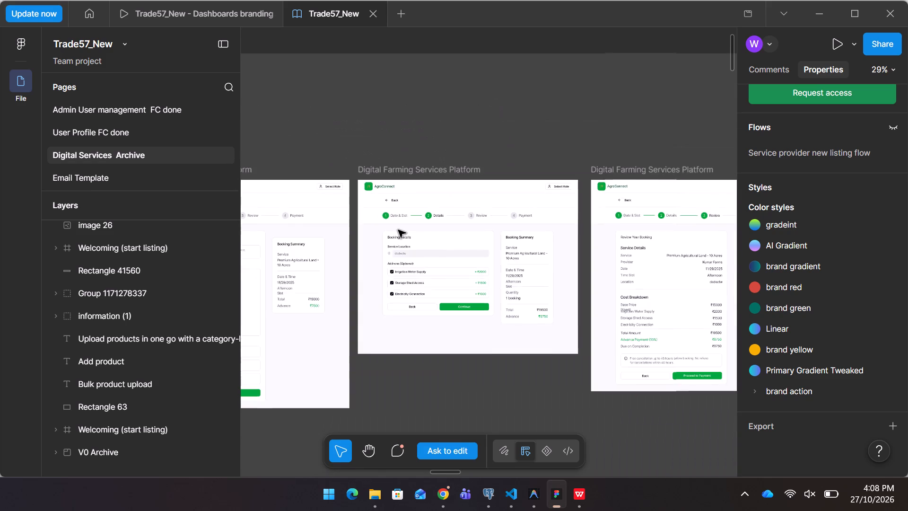
Examine the Digital Farming Services Platform home and land detail frames in the V0 Archive section.
{"action": "scroll", "coordinate": [398, 230], "scroll_direction": "up", "scroll_amount": 14, "text": "shift"}
{"action": "scroll", "coordinate": [398, 242], "scroll_direction": "up", "scroll_amount": 2, "text": "ctrl"}
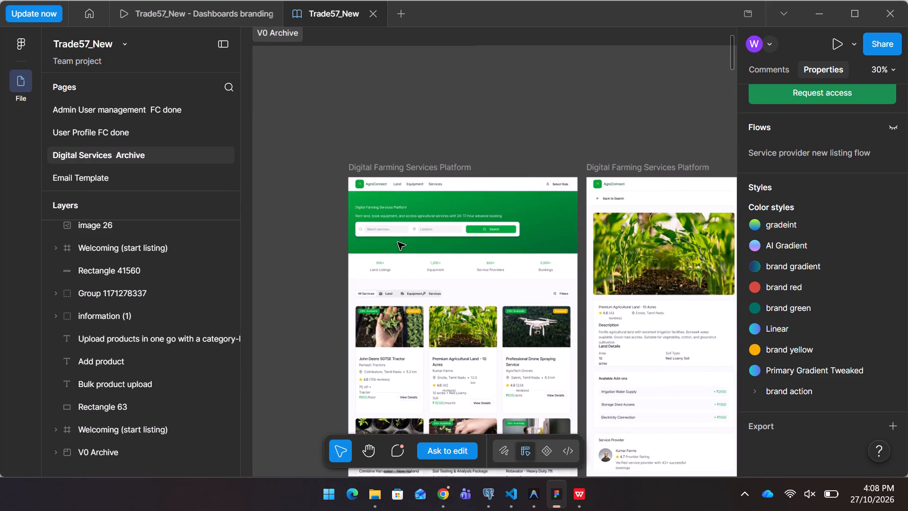
{"action": "scroll", "coordinate": [398, 242], "scroll_direction": "up", "scroll_amount": 7, "text": "ctrl"}
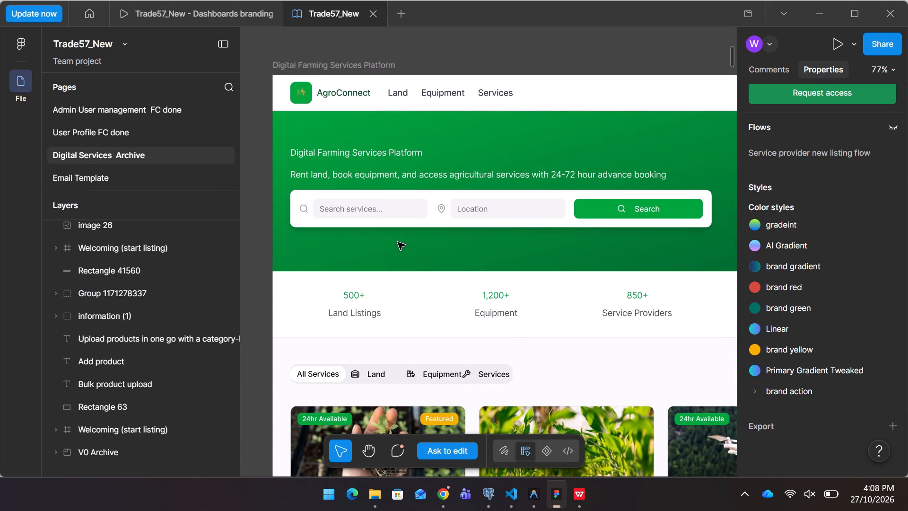
{"action": "scroll", "coordinate": [398, 242], "scroll_direction": "down", "scroll_amount": 8, "text": "ctrl"}
{"action": "scroll", "coordinate": [397, 242], "scroll_direction": "down", "scroll_amount": 4}
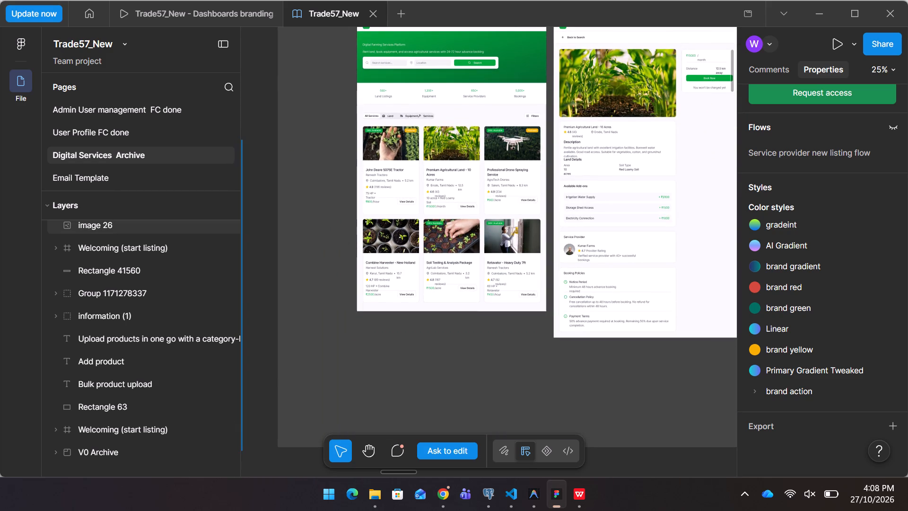
Reopen the Order Managment V2 page.
{"action": "scroll", "coordinate": [139, 134], "scroll_direction": "up", "scroll_amount": 1}
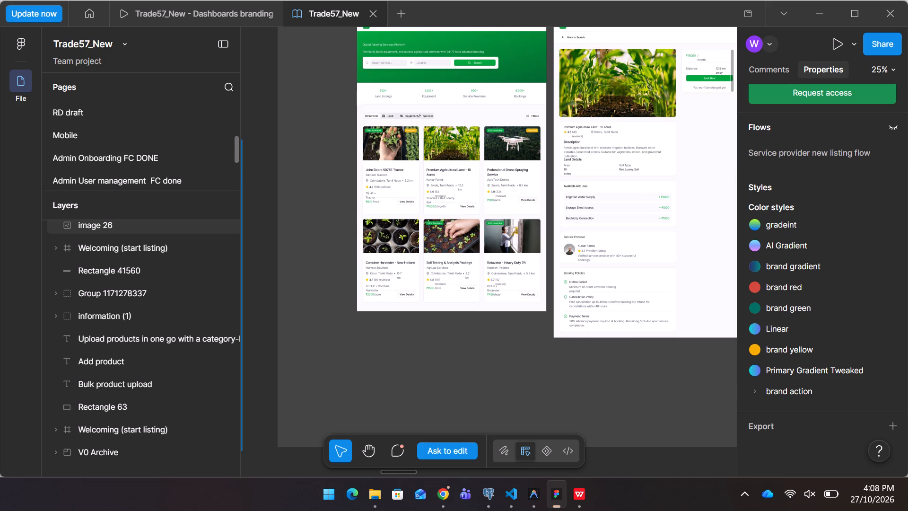
{"action": "scroll", "coordinate": [138, 144], "scroll_direction": "up", "scroll_amount": 1}
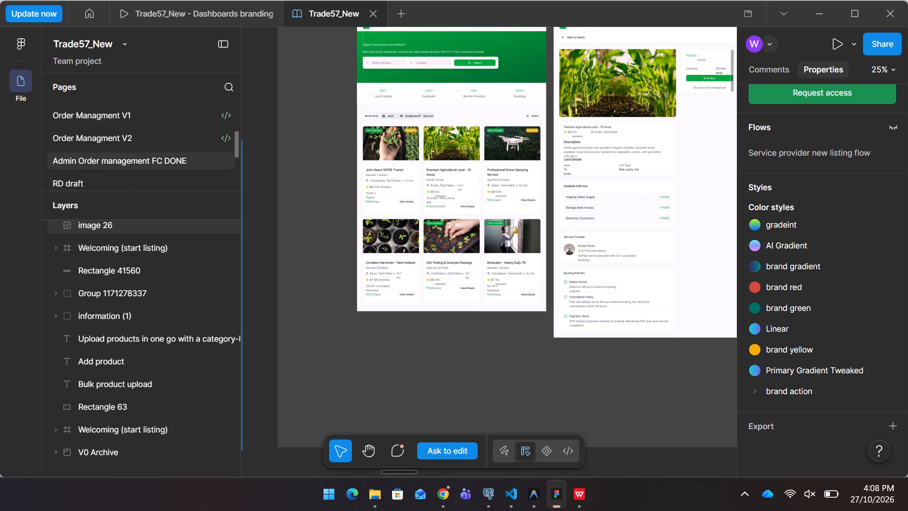
{"action": "scroll", "coordinate": [140, 144], "scroll_direction": "up", "scroll_amount": 1}
{"action": "scroll", "coordinate": [129, 179], "scroll_direction": "down", "scroll_amount": 1}
{"action": "left_click", "coordinate": [138, 139]}
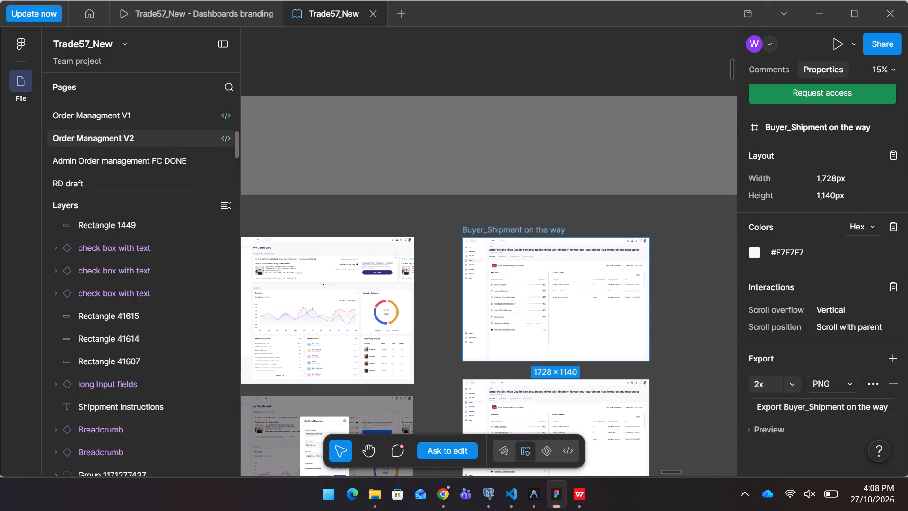
Examine the milestones and activity details in the Buyer_Shipment on the way frame as a screenshot candidate.
{"action": "scroll", "coordinate": [508, 316], "scroll_direction": "down", "scroll_amount": 4}
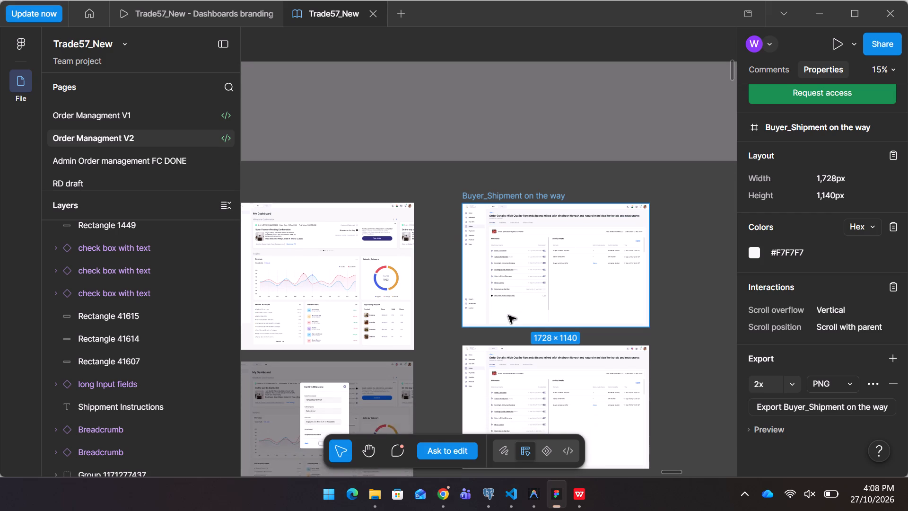
{"action": "scroll", "coordinate": [508, 316], "scroll_direction": "down", "scroll_amount": 1}
{"action": "scroll", "coordinate": [542, 295], "scroll_direction": "up", "scroll_amount": 10, "text": "ctrl"}
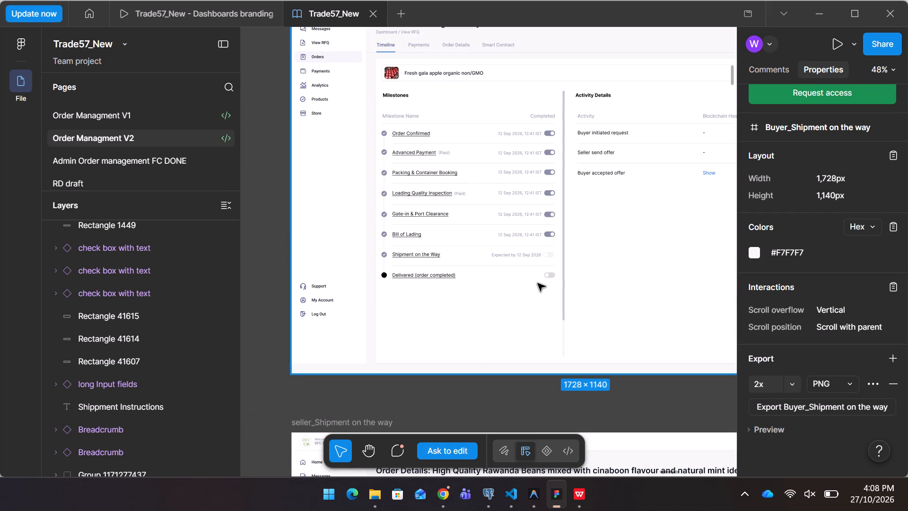
{"action": "scroll", "coordinate": [576, 277], "scroll_direction": "down", "scroll_amount": 5, "text": "shift"}
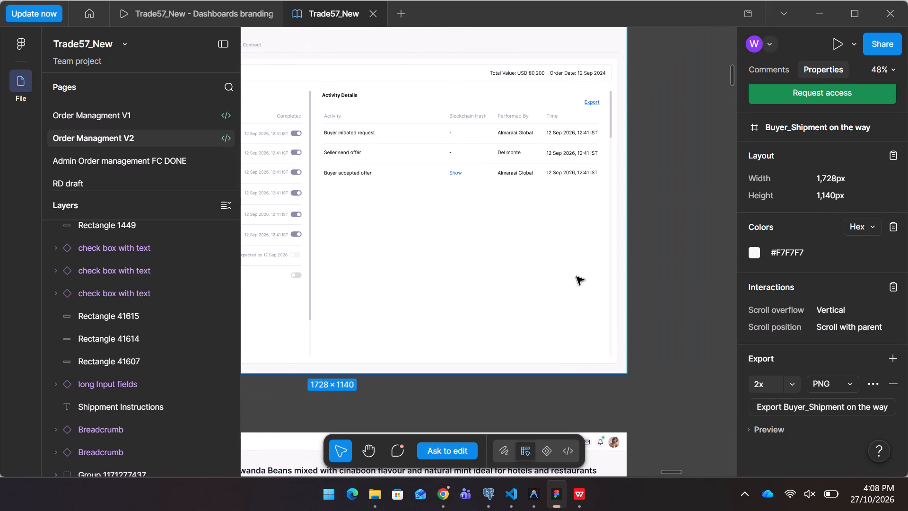
{"action": "scroll", "coordinate": [513, 262], "scroll_direction": "down", "scroll_amount": 5, "text": "ctrl"}
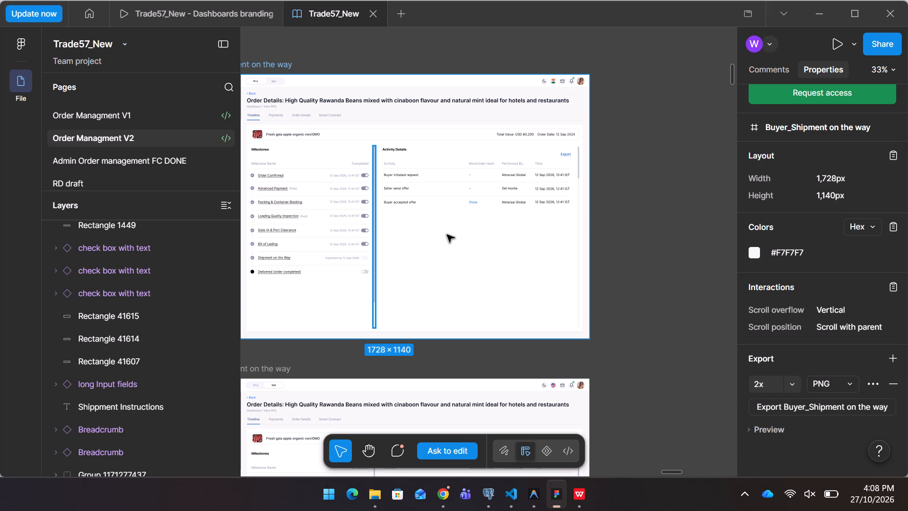
Search the Order Managment V2 page for "smart" and look through the matches for a smart contract screen.
{"action": "left_click", "coordinate": [221, 88]}
{"action": "type", "text": "smart"}
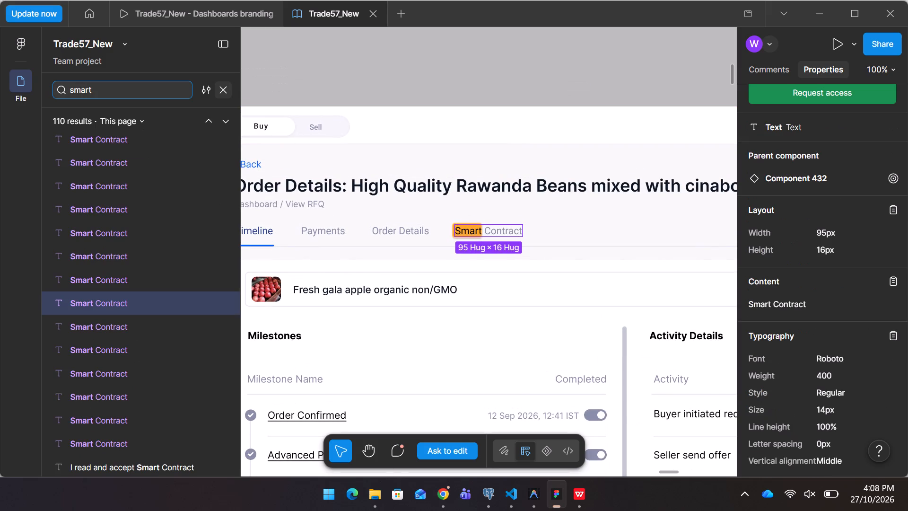
{"action": "key", "text": "space"}
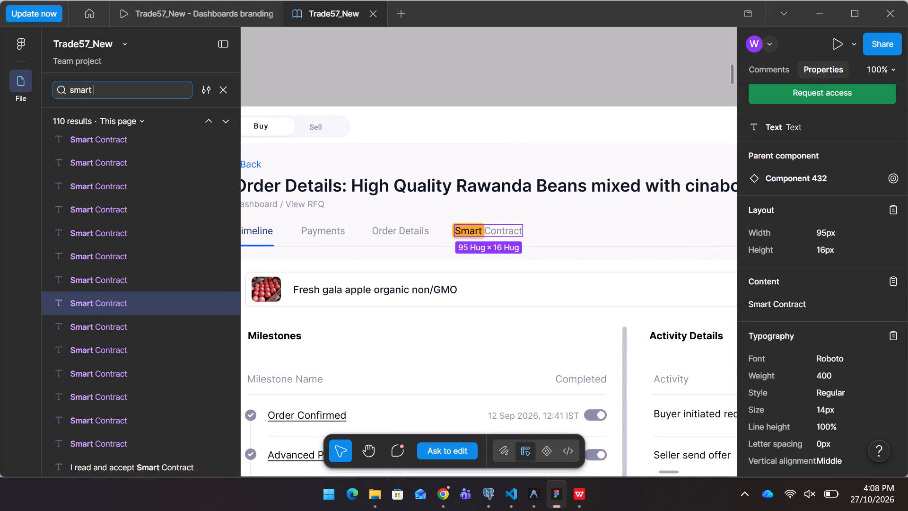
{"action": "scroll", "coordinate": [147, 266], "scroll_direction": "down", "scroll_amount": 5}
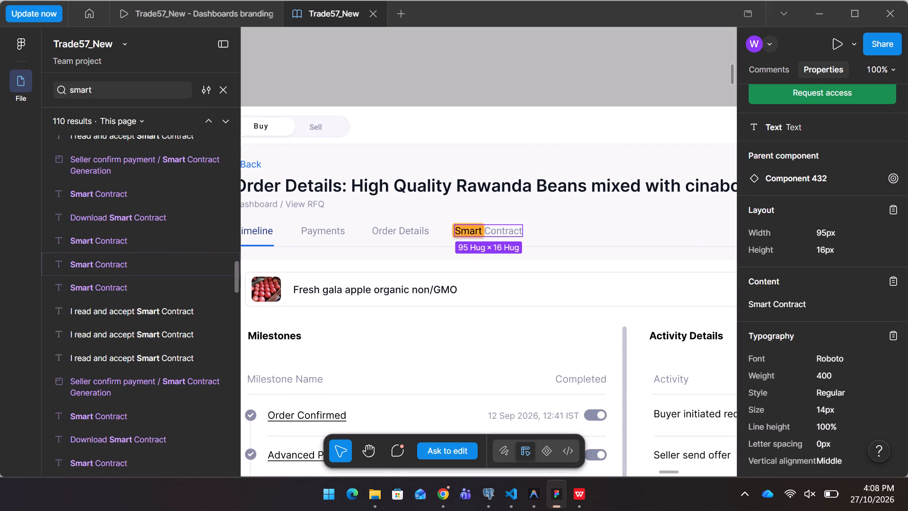
{"action": "scroll", "coordinate": [147, 268], "scroll_direction": "up", "scroll_amount": 13}
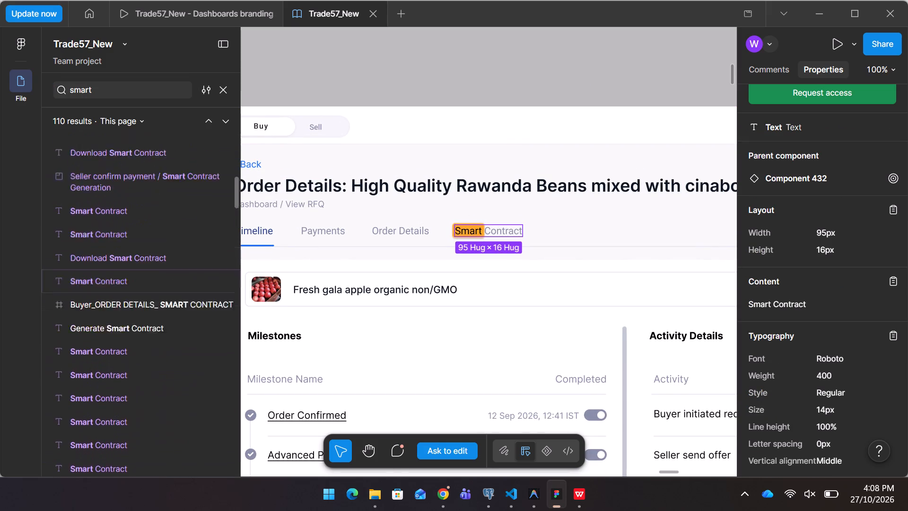
{"action": "scroll", "coordinate": [148, 264], "scroll_direction": "up", "scroll_amount": 2}
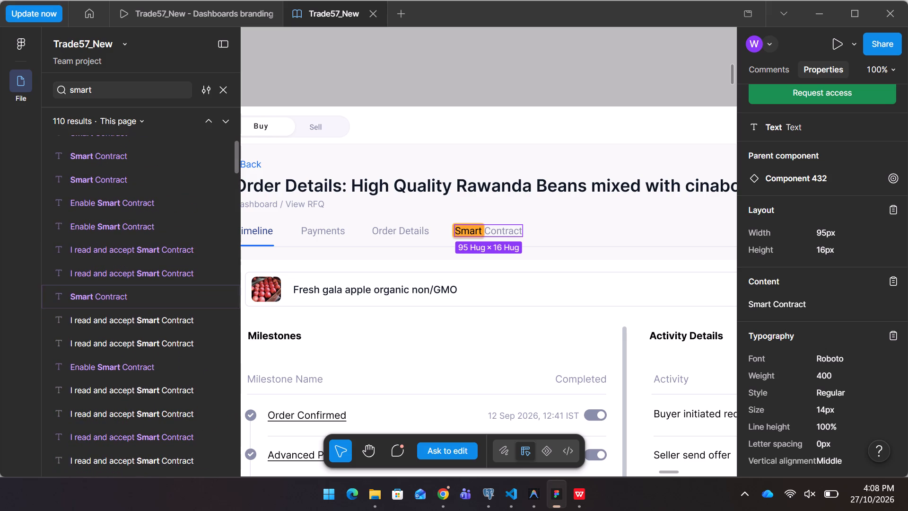
Go to an "I read and accept Smart Contract" text match and examine the order Summary cards around it.
{"action": "left_click", "coordinate": [175, 318]}
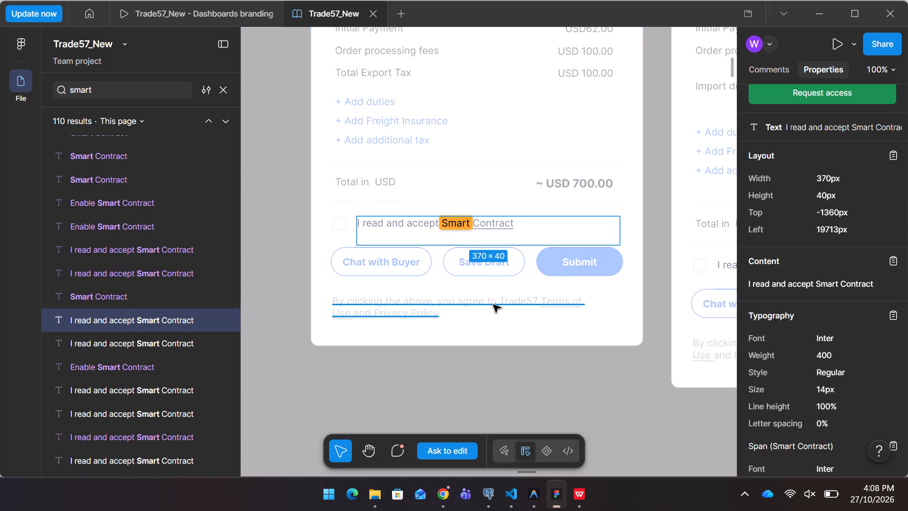
{"action": "scroll", "coordinate": [493, 305], "scroll_direction": "down", "scroll_amount": 2, "text": "ctrl"}
{"action": "scroll", "coordinate": [493, 305], "scroll_direction": "up", "scroll_amount": 3, "text": "ctrl"}
{"action": "scroll", "coordinate": [493, 305], "scroll_direction": "down", "scroll_amount": 6, "text": "ctrl"}
{"action": "left_click", "coordinate": [505, 328]}
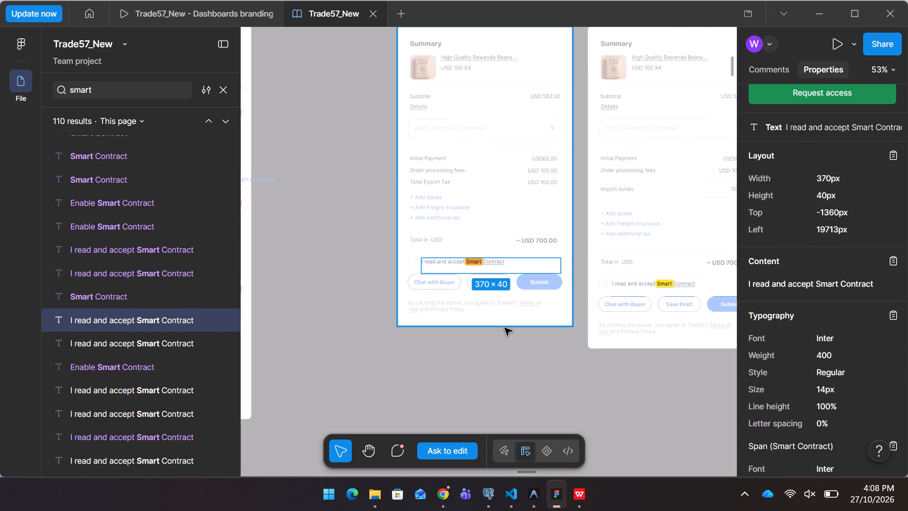
{"action": "scroll", "coordinate": [515, 330], "scroll_direction": "up", "scroll_amount": 3}
{"action": "scroll", "coordinate": [507, 293], "scroll_direction": "down", "scroll_amount": 1, "text": "shift"}
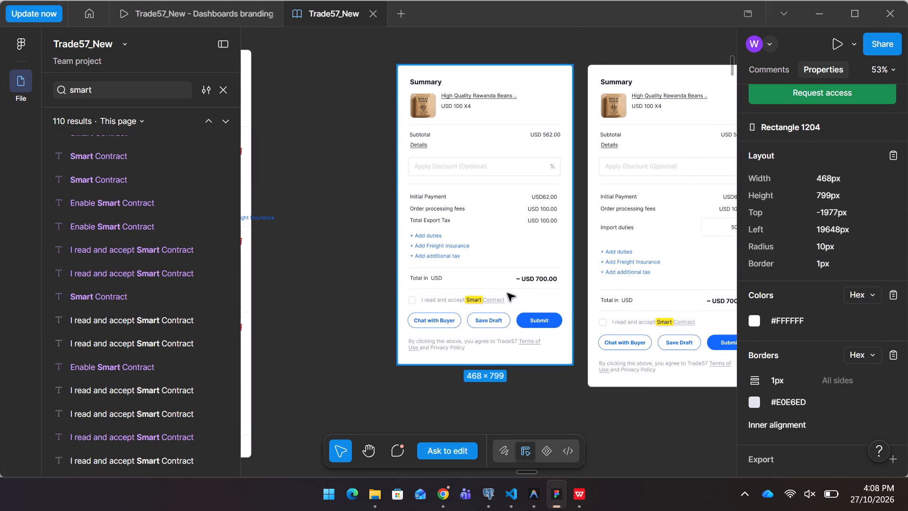
{"action": "scroll", "coordinate": [507, 293], "scroll_direction": "down", "scroll_amount": 10, "text": "shift"}
{"action": "scroll", "coordinate": [507, 293], "scroll_direction": "up", "scroll_amount": 5, "text": "shift"}
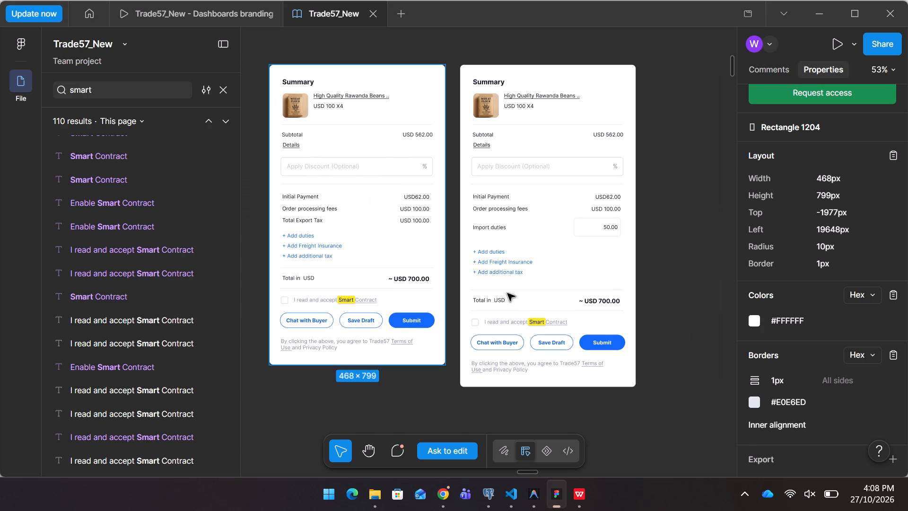
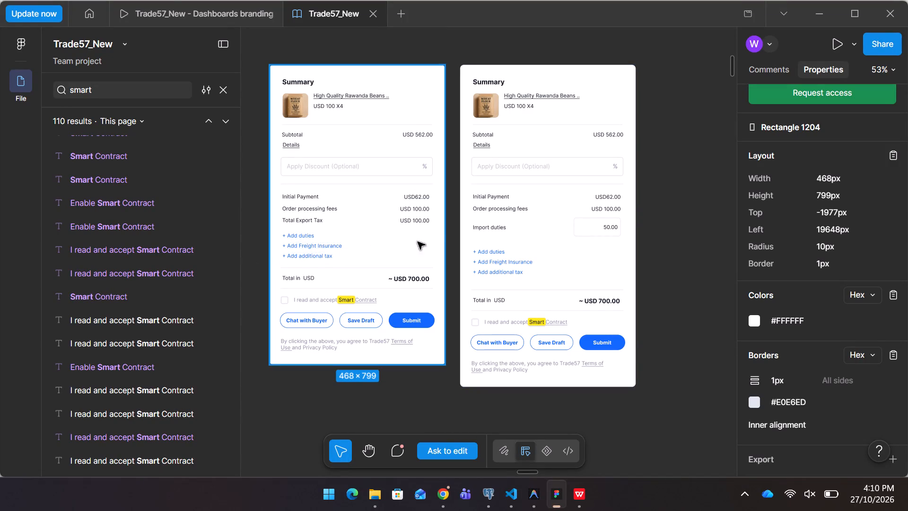
Examine the two order Summary cards and the neighbouring Items card as smart contract screenshot candidates.
{"action": "left_click_drag", "start_coordinate": [658, 247], "coordinate": [596, 272]}
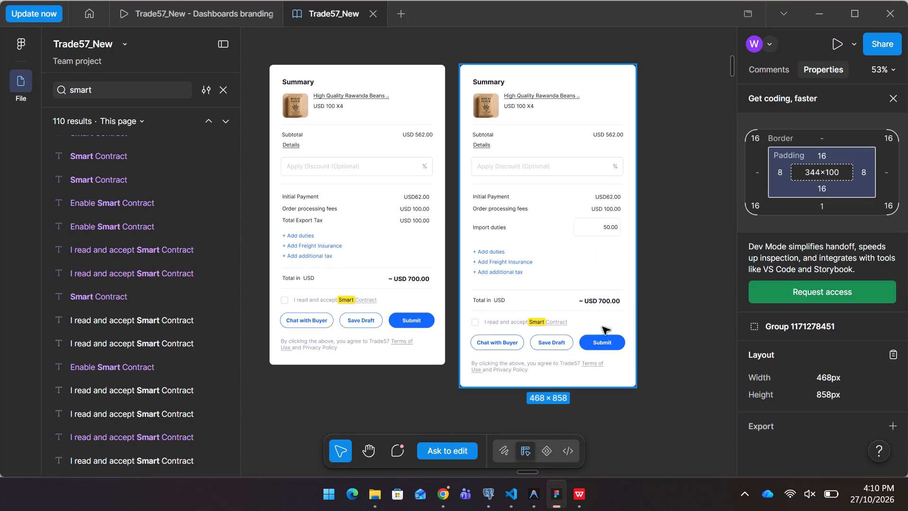
{"action": "left_click", "coordinate": [366, 447]}
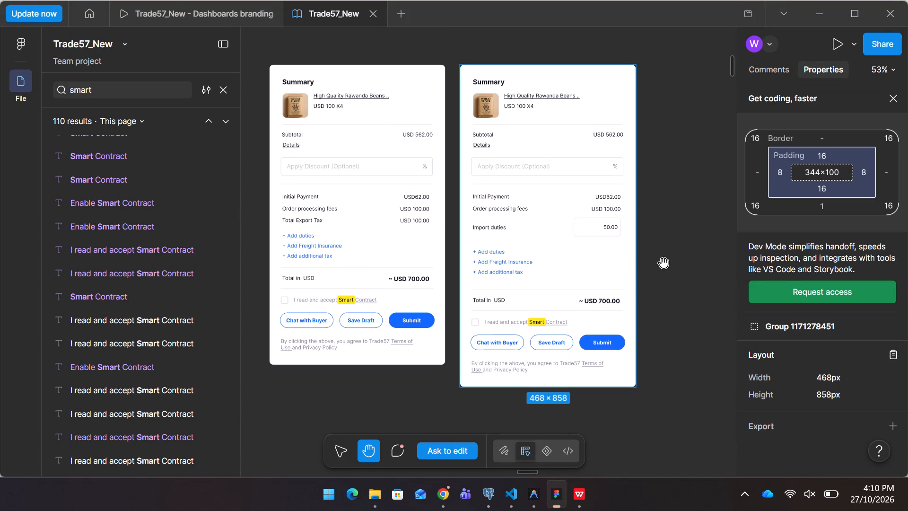
{"action": "left_click_drag", "start_coordinate": [664, 263], "coordinate": [526, 260]}
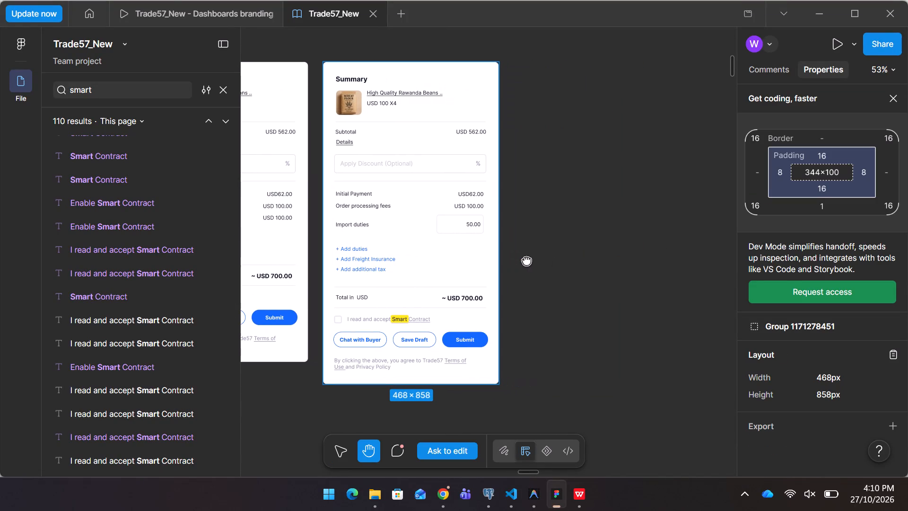
{"action": "left_click_drag", "start_coordinate": [526, 260], "coordinate": [601, 273]}
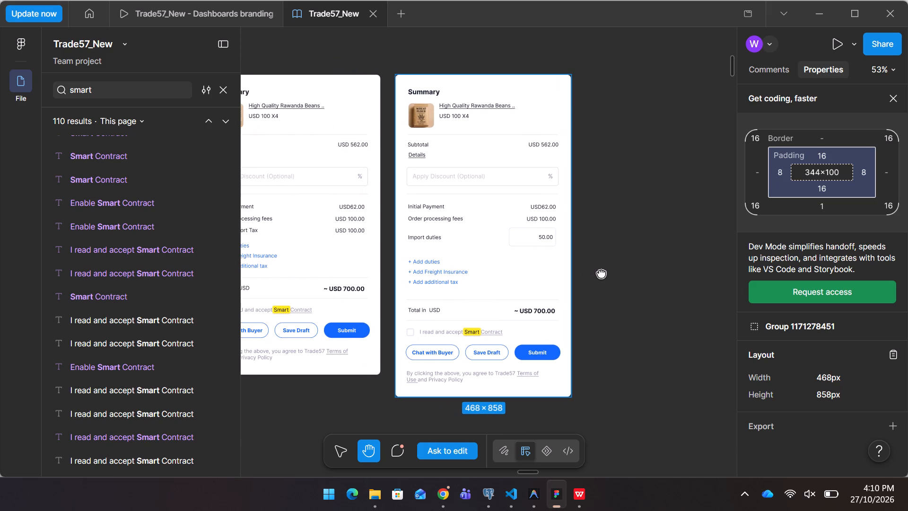
{"action": "left_click_drag", "start_coordinate": [601, 273], "coordinate": [640, 236]}
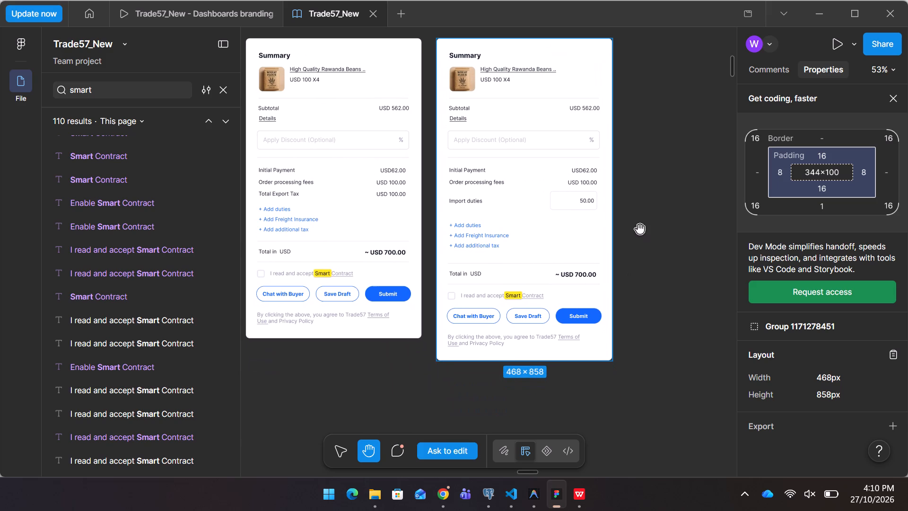
{"action": "scroll", "coordinate": [594, 241], "scroll_direction": "down", "scroll_amount": 7, "text": "ctrl"}
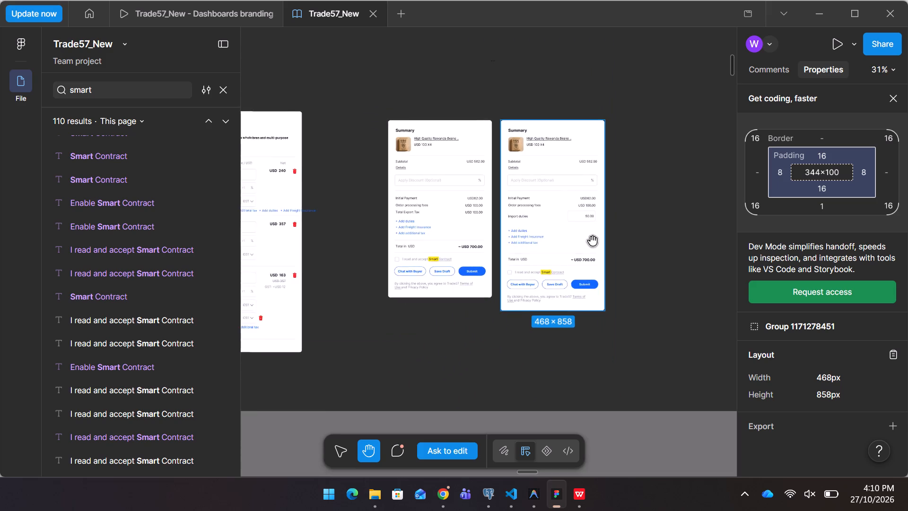
{"action": "scroll", "coordinate": [589, 244], "scroll_direction": "down", "scroll_amount": 4, "text": "ctrl"}
{"action": "scroll", "coordinate": [289, 207], "scroll_direction": "up", "scroll_amount": 10, "text": "ctrl"}
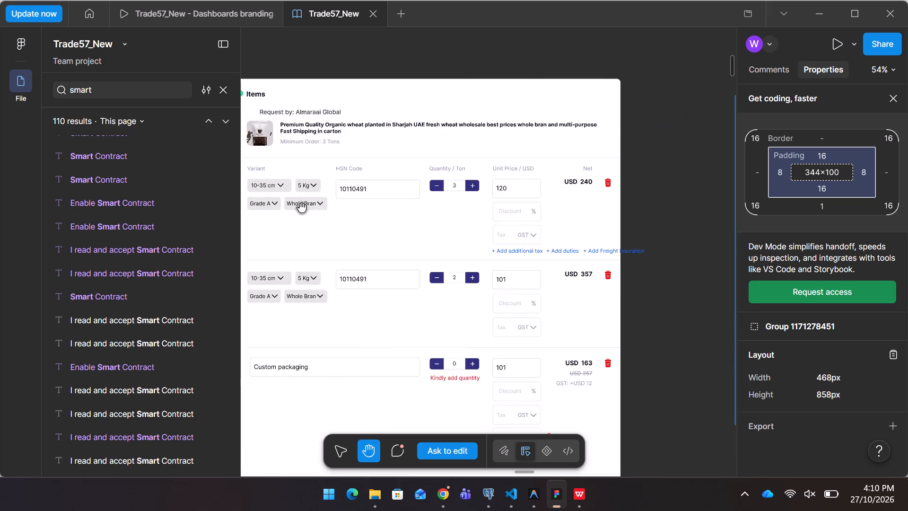
Look over the CIF section's Buyer Submit Request, Seller Accept/Edit Request and Buyer Accept and Release Payment frames.
{"action": "scroll", "coordinate": [302, 208], "scroll_direction": "down", "scroll_amount": 10, "text": "ctrl"}
{"action": "scroll", "coordinate": [331, 216], "scroll_direction": "down", "scroll_amount": 7}
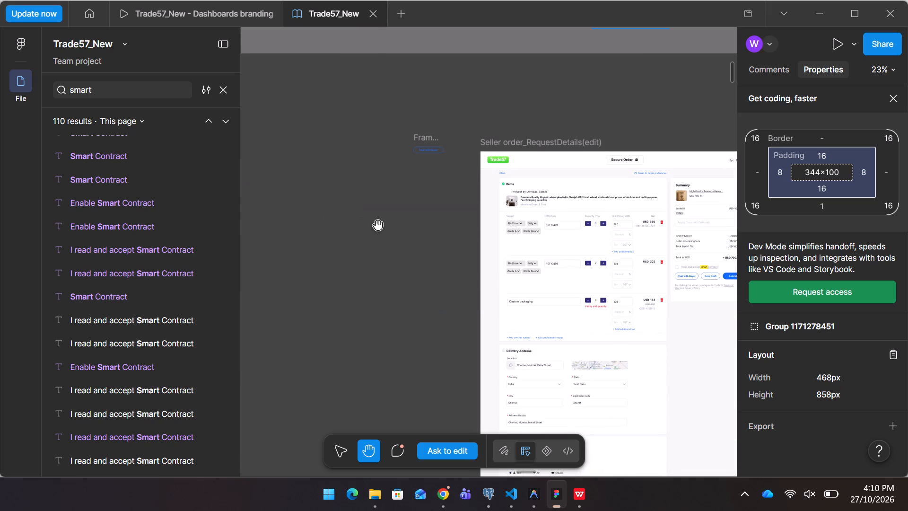
{"action": "scroll", "coordinate": [378, 226], "scroll_direction": "down", "scroll_amount": 4}
{"action": "scroll", "coordinate": [482, 219], "scroll_direction": "down", "scroll_amount": 3, "text": "shift"}
{"action": "scroll", "coordinate": [463, 211], "scroll_direction": "down", "scroll_amount": 6}
{"action": "scroll", "coordinate": [461, 211], "scroll_direction": "down", "scroll_amount": 6, "text": "ctrl"}
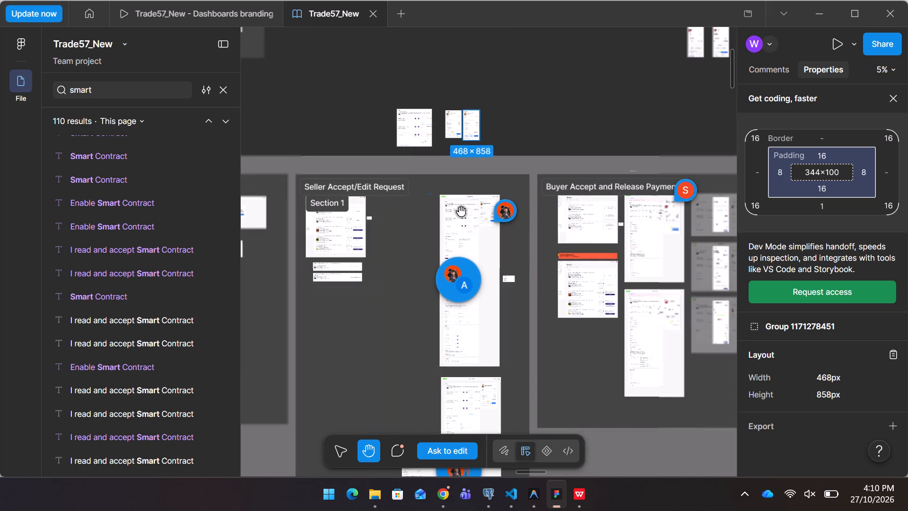
{"action": "scroll", "coordinate": [383, 231], "scroll_direction": "up", "scroll_amount": 3, "text": "shift"}
{"action": "scroll", "coordinate": [450, 232], "scroll_direction": "up", "scroll_amount": 4, "text": "shift"}
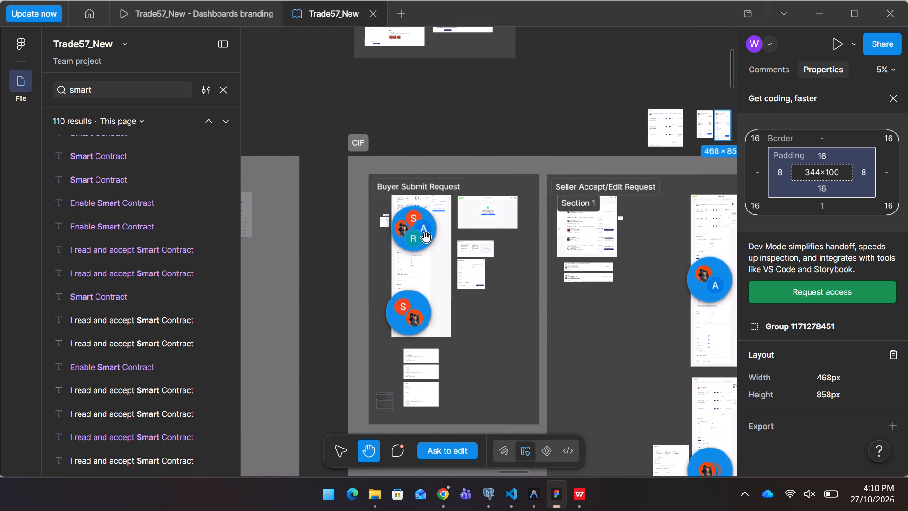
Go through the first "Smart Contract" matches and examine the payment terms form around the first "Enable Smart Contract" checkbox.
{"action": "scroll", "coordinate": [137, 180], "scroll_direction": "up", "scroll_amount": 4}
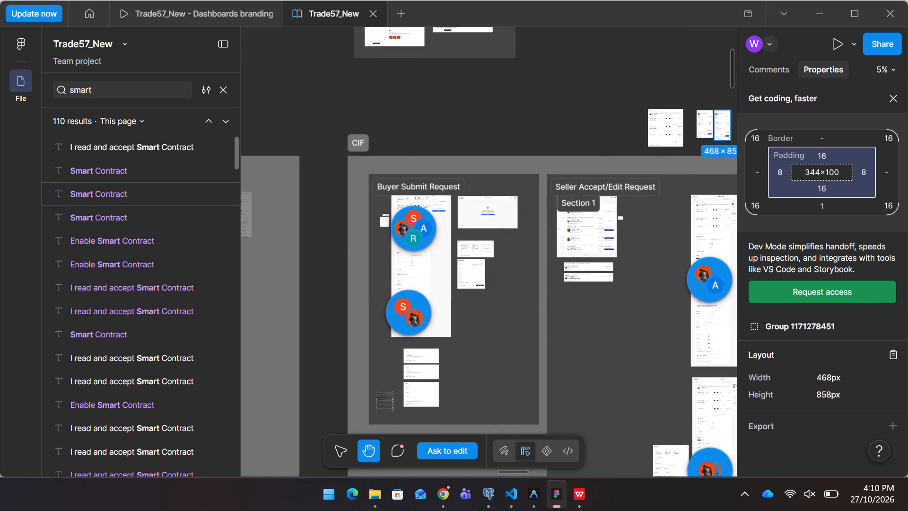
{"action": "left_click", "coordinate": [133, 173]}
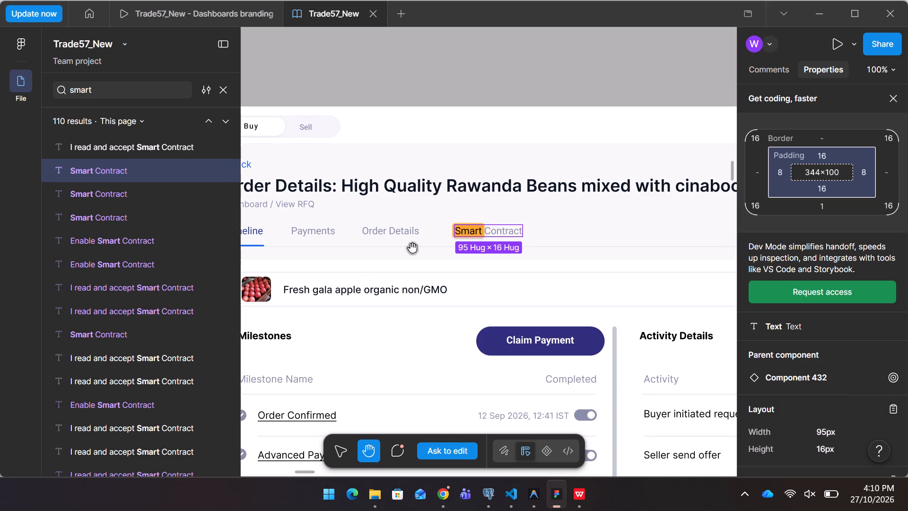
{"action": "left_click", "coordinate": [147, 194]}
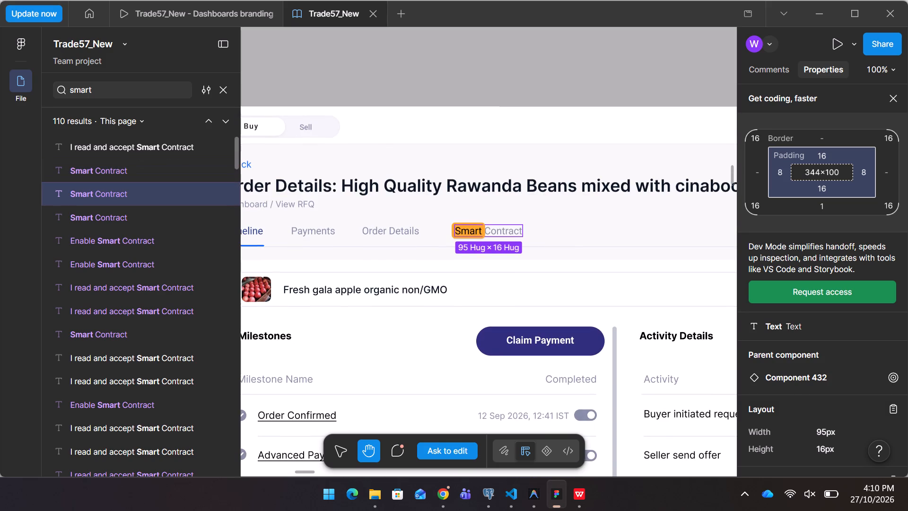
{"action": "left_click", "coordinate": [144, 216]}
{"action": "left_click", "coordinate": [138, 245]}
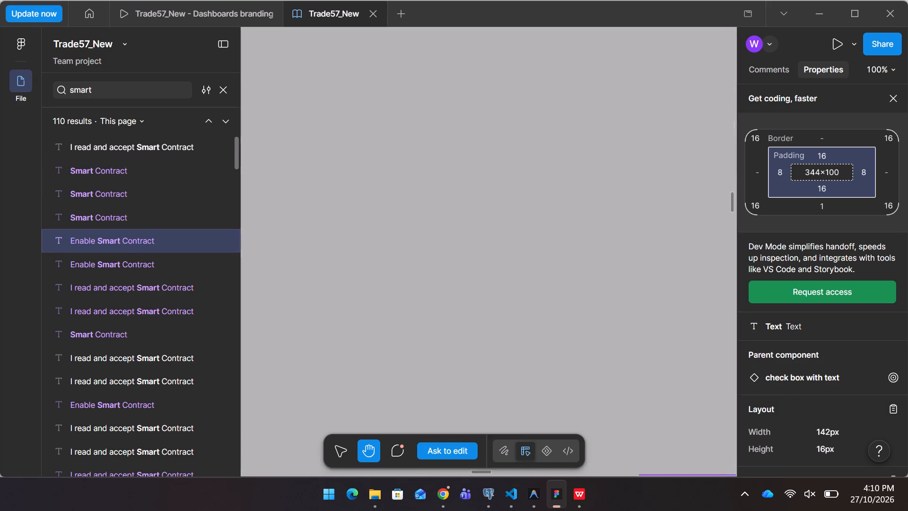
{"action": "scroll", "coordinate": [565, 258], "scroll_direction": "down", "scroll_amount": 5, "text": "ctrl"}
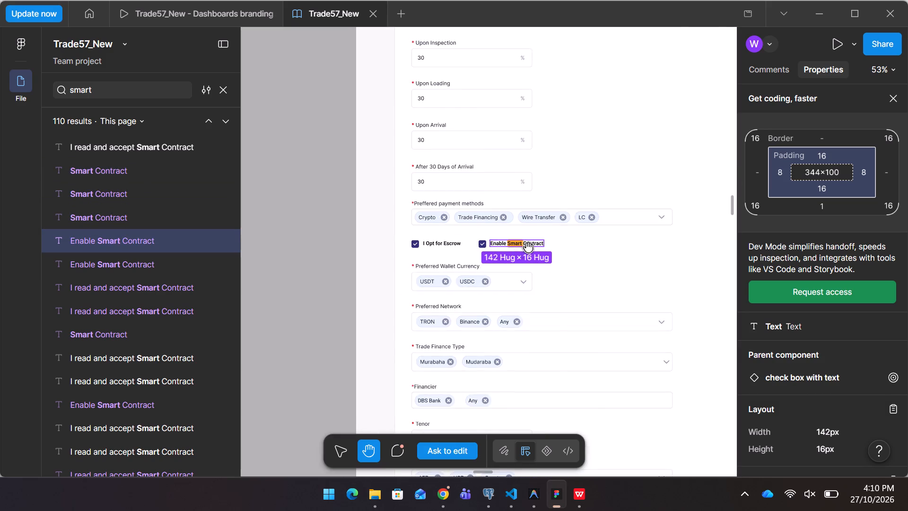
{"action": "scroll", "coordinate": [528, 247], "scroll_direction": "down", "scroll_amount": 5, "text": "shift"}
{"action": "scroll", "coordinate": [528, 247], "scroll_direction": "up", "scroll_amount": 7}
{"action": "scroll", "coordinate": [474, 249], "scroll_direction": "up", "scroll_amount": 4, "text": "shift"}
{"action": "scroll", "coordinate": [474, 249], "scroll_direction": "up", "scroll_amount": 2}
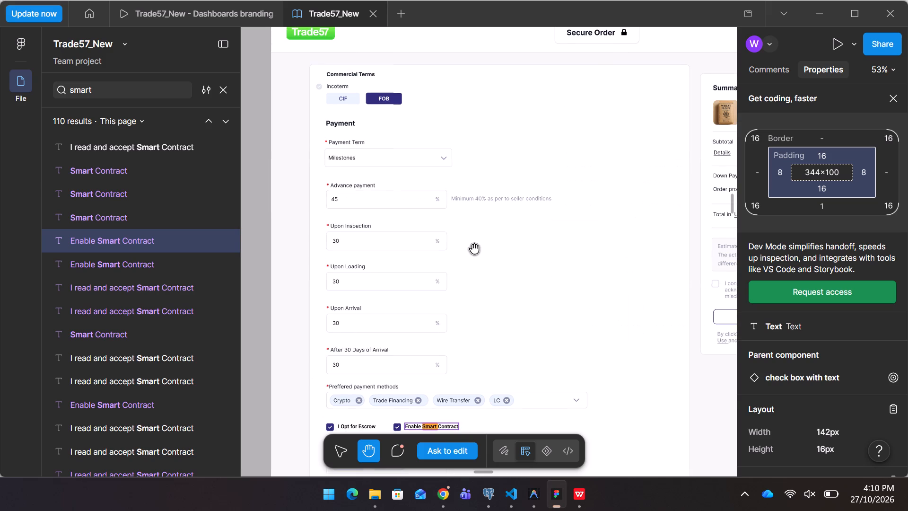
{"action": "scroll", "coordinate": [474, 249], "scroll_direction": "up", "scroll_amount": 4}
Continue through the matches to the "Smart Contract" tab label in the seller's Bill_of_Lading frame and examine its milestones and activity details.
{"action": "left_click", "coordinate": [145, 261]}
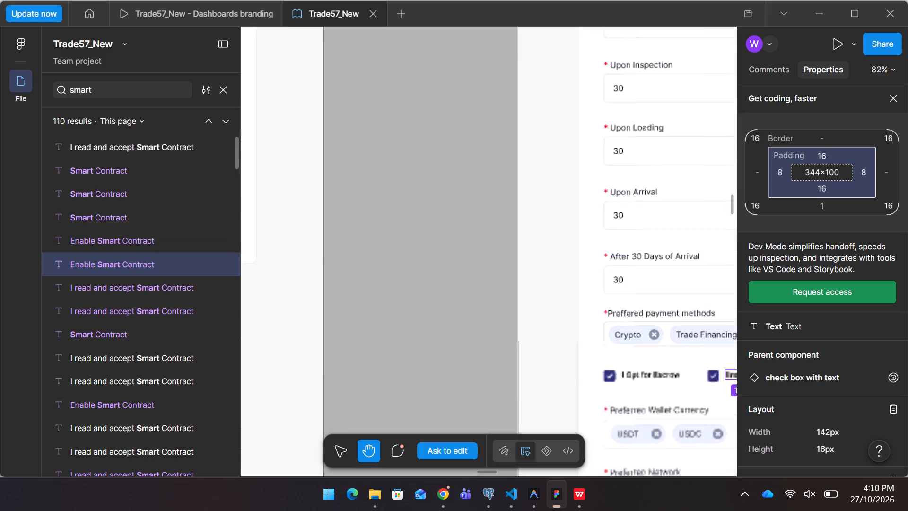
{"action": "left_click", "coordinate": [132, 286]}
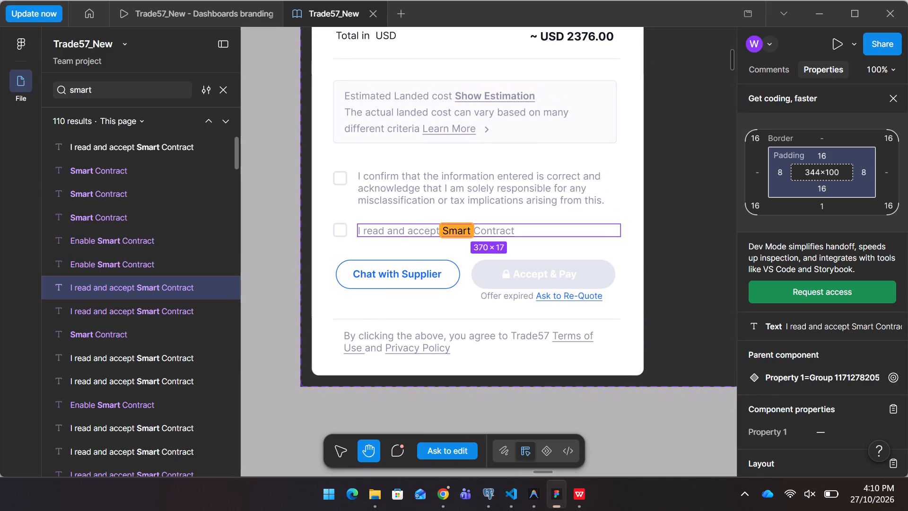
{"action": "left_click", "coordinate": [135, 297]}
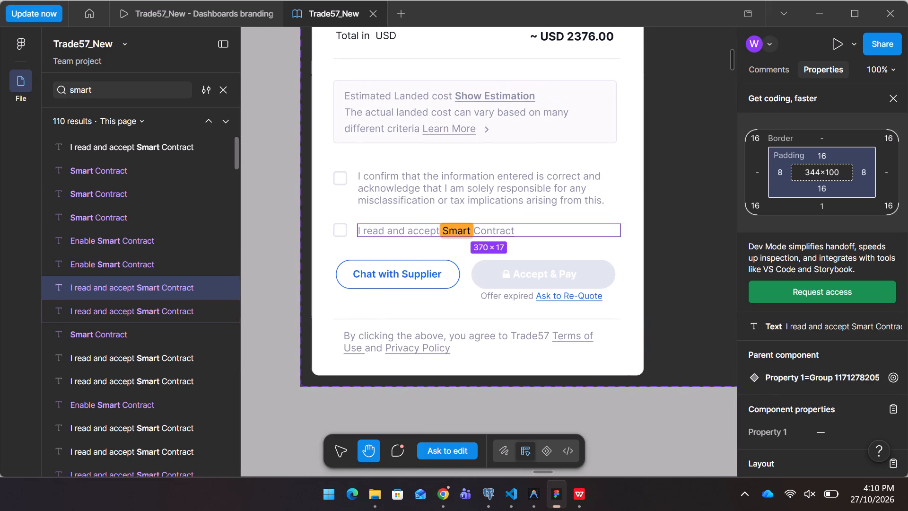
{"action": "left_click", "coordinate": [133, 316]}
{"action": "left_click", "coordinate": [117, 331]}
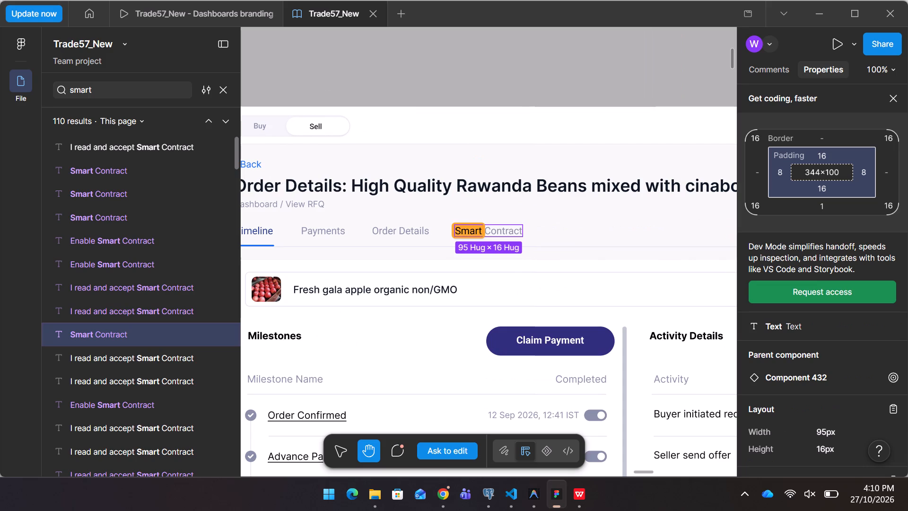
{"action": "scroll", "coordinate": [386, 288], "scroll_direction": "down", "scroll_amount": 2, "text": "shift"}
{"action": "scroll", "coordinate": [389, 279], "scroll_direction": "down", "scroll_amount": 6, "text": "ctrl"}
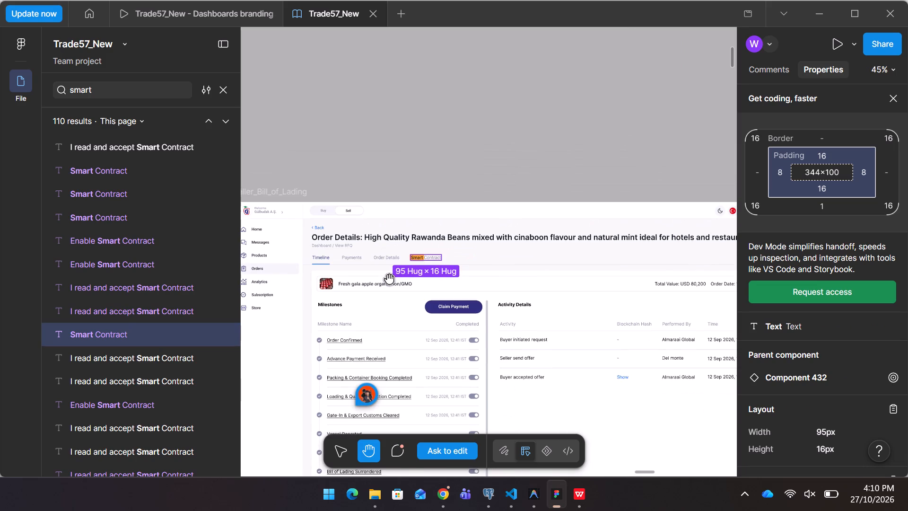
{"action": "scroll", "coordinate": [389, 279], "scroll_direction": "down", "scroll_amount": 2, "text": "shift"}
{"action": "scroll", "coordinate": [389, 279], "scroll_direction": "down", "scroll_amount": 4}
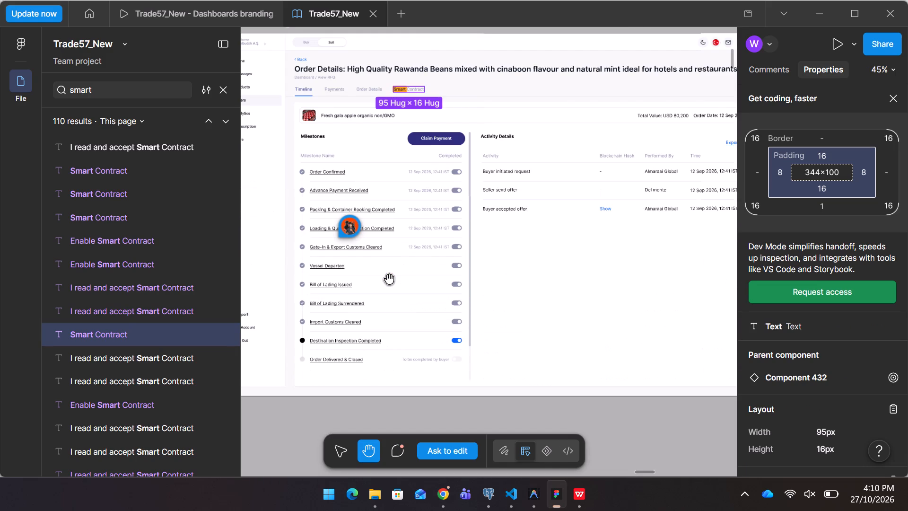
{"action": "scroll", "coordinate": [389, 279], "scroll_direction": "down", "scroll_amount": 7, "text": "ctrl"}
{"action": "scroll", "coordinate": [432, 261], "scroll_direction": "down", "scroll_amount": 14, "text": "shift"}
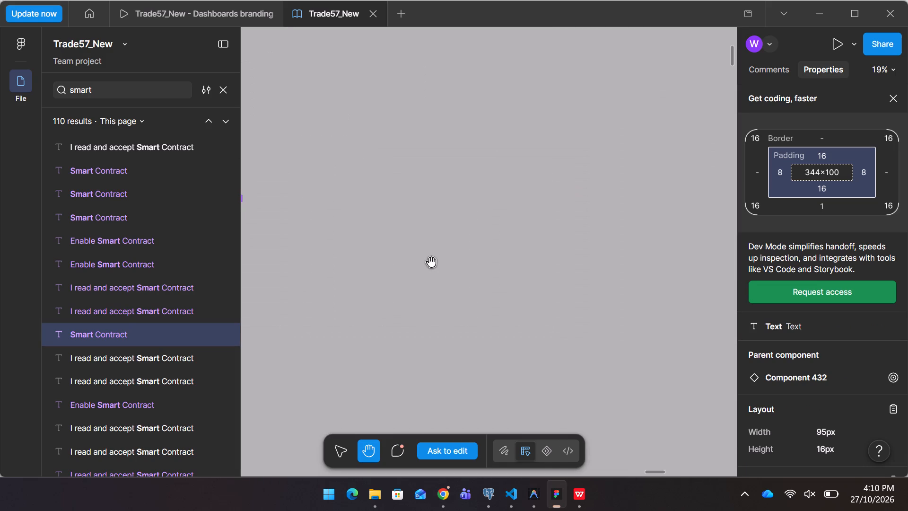
Go to the first "Download Smart Contract" match and examine the payment success dialog and the frames around it.
{"action": "scroll", "coordinate": [431, 262], "scroll_direction": "down", "scroll_amount": 13, "text": "shift"}
{"action": "scroll", "coordinate": [128, 365], "scroll_direction": "down", "scroll_amount": 1}
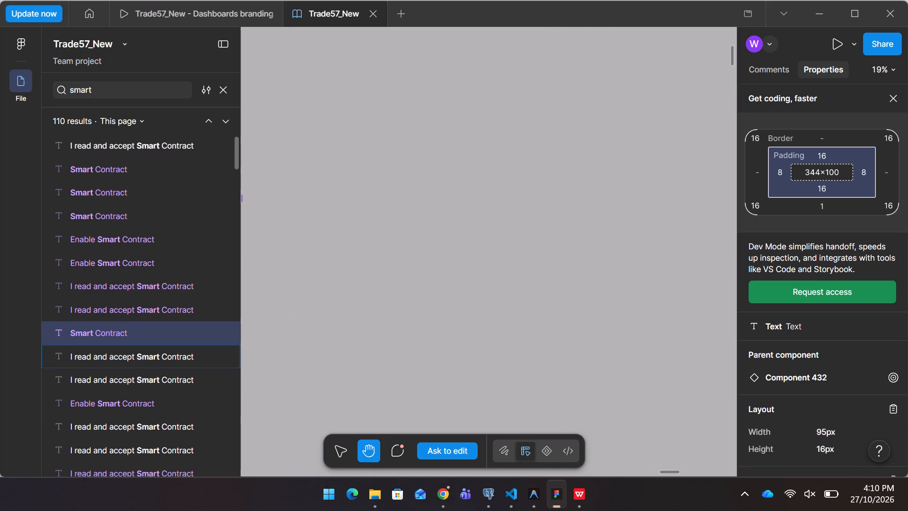
{"action": "scroll", "coordinate": [128, 365], "scroll_direction": "down", "scroll_amount": 2}
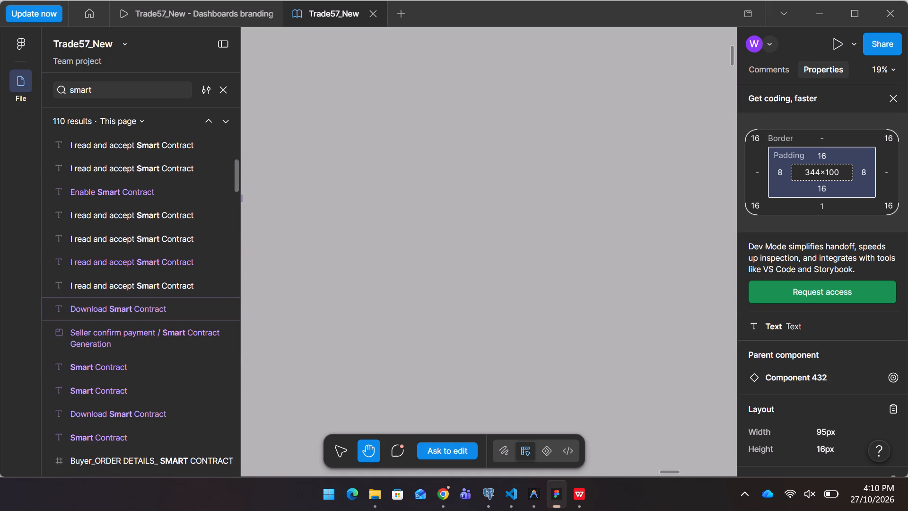
{"action": "left_click", "coordinate": [122, 311]}
{"action": "scroll", "coordinate": [351, 321], "scroll_direction": "up", "scroll_amount": 1}
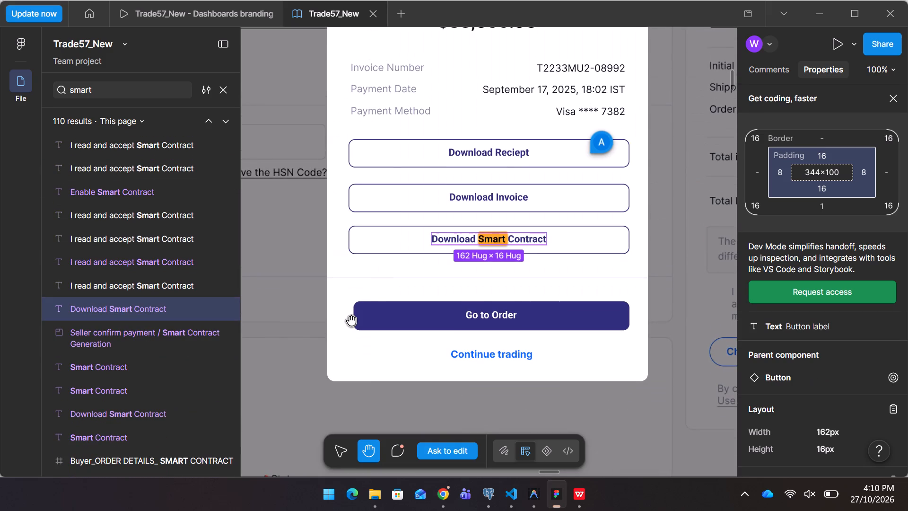
{"action": "scroll", "coordinate": [351, 321], "scroll_direction": "up", "scroll_amount": 6}
{"action": "scroll", "coordinate": [349, 321], "scroll_direction": "down", "scroll_amount": 4}
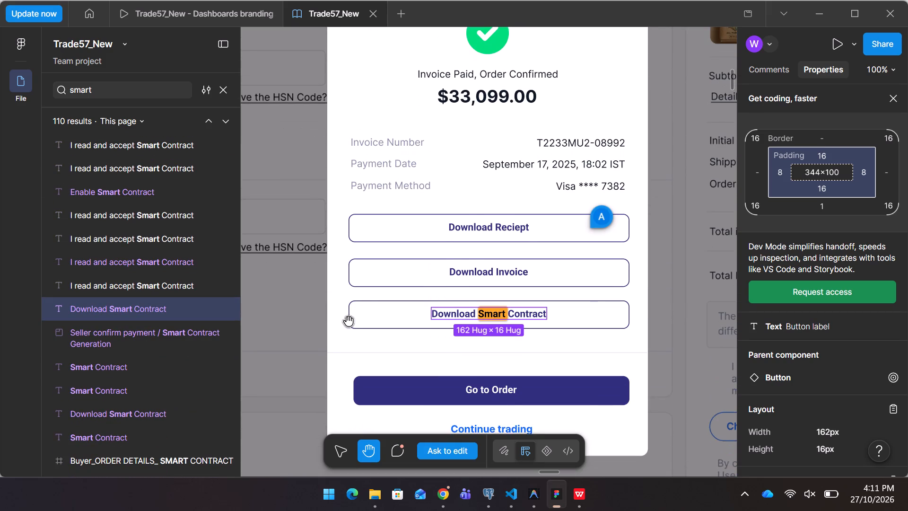
{"action": "scroll", "coordinate": [349, 321], "scroll_direction": "up", "scroll_amount": 4, "text": "shift"}
{"action": "scroll", "coordinate": [349, 321], "scroll_direction": "down", "scroll_amount": 16, "text": "ctrl"}
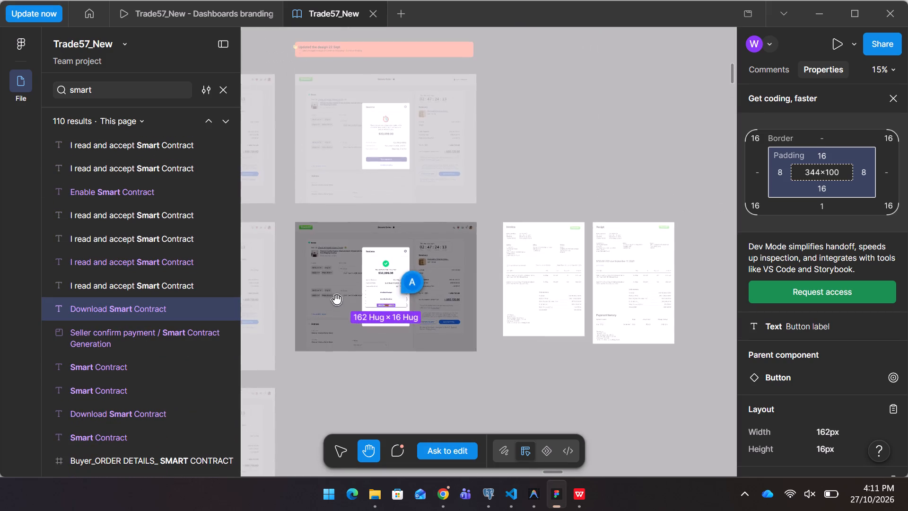
{"action": "scroll", "coordinate": [337, 300], "scroll_direction": "up", "scroll_amount": 4, "text": "shift"}
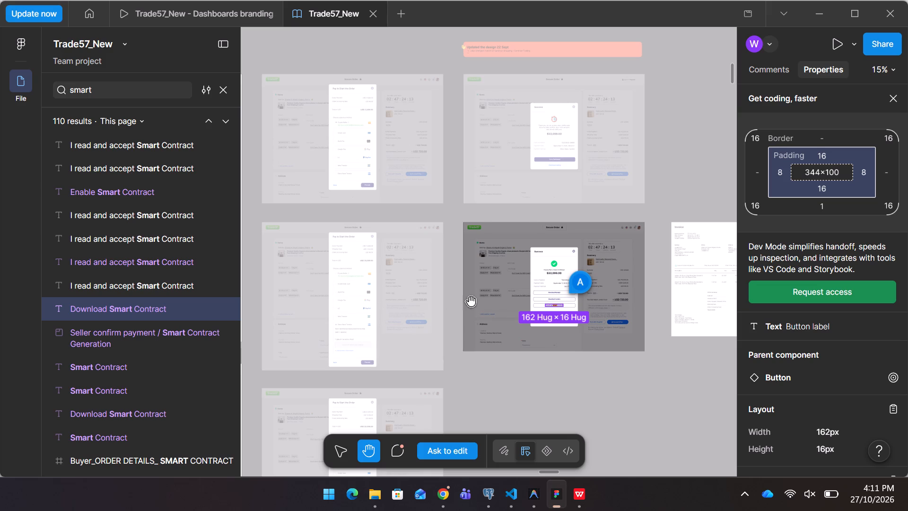
Close the search and examine the payment method dialogs, the Success dialogs and the order frames around them.
{"action": "key", "text": "Escape"}
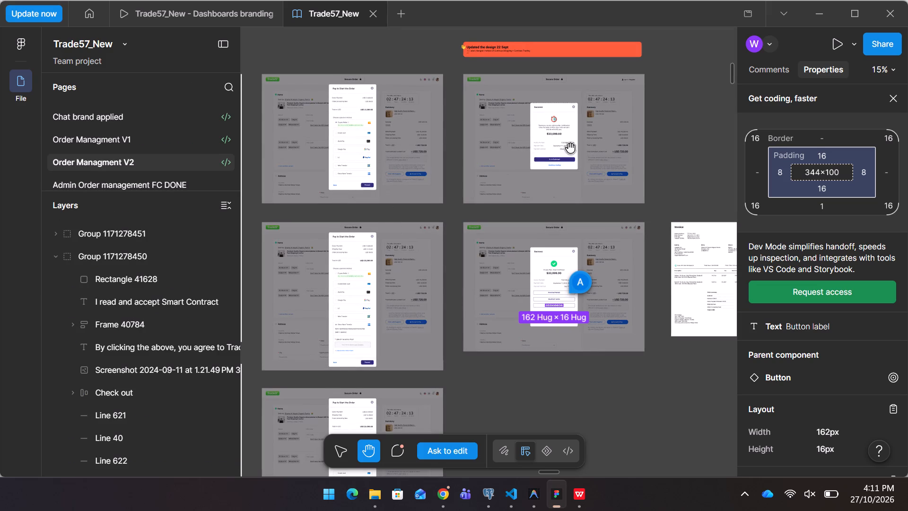
{"action": "scroll", "coordinate": [570, 148], "scroll_direction": "up", "scroll_amount": 10, "text": "ctrl"}
{"action": "scroll", "coordinate": [568, 148], "scroll_direction": "down", "scroll_amount": 6, "text": "ctrl"}
{"action": "scroll", "coordinate": [555, 176], "scroll_direction": "down", "scroll_amount": 2}
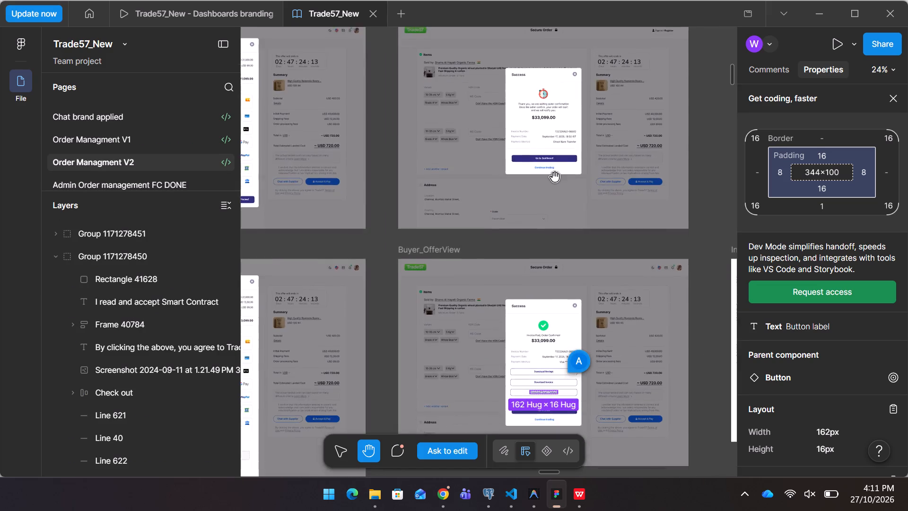
{"action": "scroll", "coordinate": [555, 177], "scroll_direction": "down", "scroll_amount": 3}
{"action": "scroll", "coordinate": [514, 199], "scroll_direction": "up", "scroll_amount": 5, "text": "shift"}
{"action": "scroll", "coordinate": [492, 203], "scroll_direction": "up", "scroll_amount": 10, "text": "ctrl"}
{"action": "scroll", "coordinate": [492, 203], "scroll_direction": "down", "scroll_amount": 8, "text": "ctrl"}
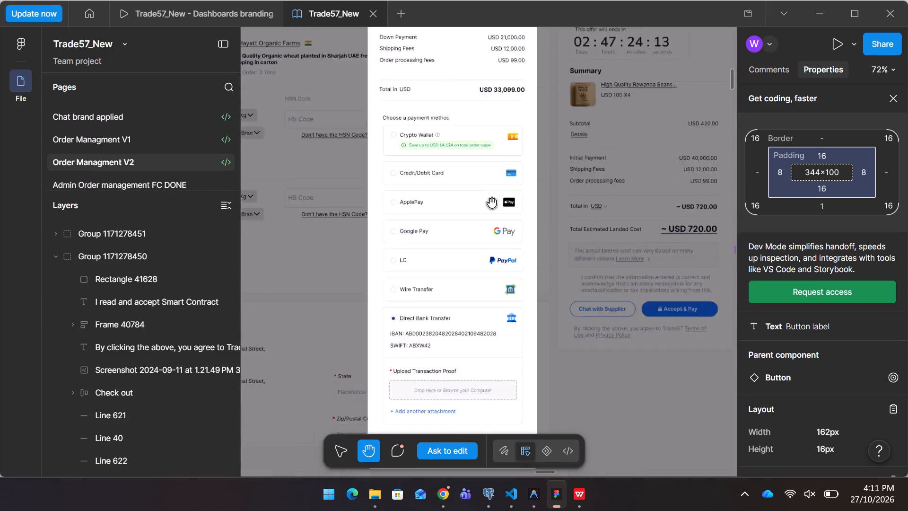
{"action": "scroll", "coordinate": [492, 203], "scroll_direction": "down", "scroll_amount": 7, "text": "ctrl"}
{"action": "scroll", "coordinate": [488, 291], "scroll_direction": "up", "scroll_amount": 4}
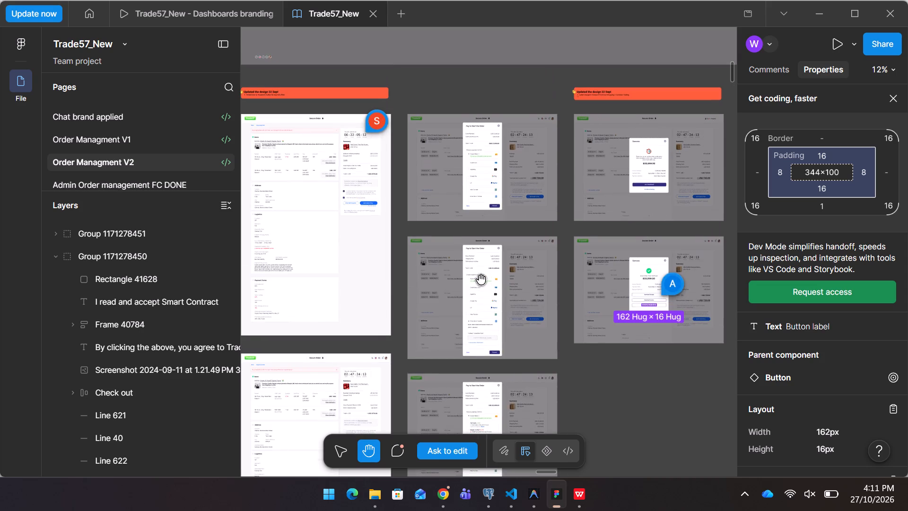
{"action": "scroll", "coordinate": [481, 280], "scroll_direction": "up", "scroll_amount": 5, "text": "shift"}
{"action": "scroll", "coordinate": [572, 206], "scroll_direction": "down", "scroll_amount": 9}
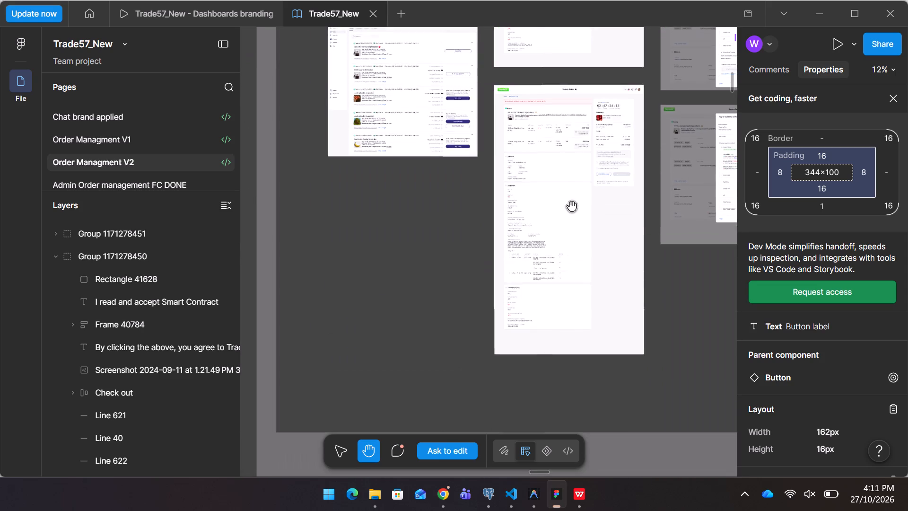
{"action": "scroll", "coordinate": [572, 206], "scroll_direction": "down", "scroll_amount": 5, "text": "shift"}
{"action": "scroll", "coordinate": [574, 205], "scroll_direction": "up", "scroll_amount": 4}
{"action": "scroll", "coordinate": [602, 204], "scroll_direction": "down", "scroll_amount": 4, "text": "shift"}
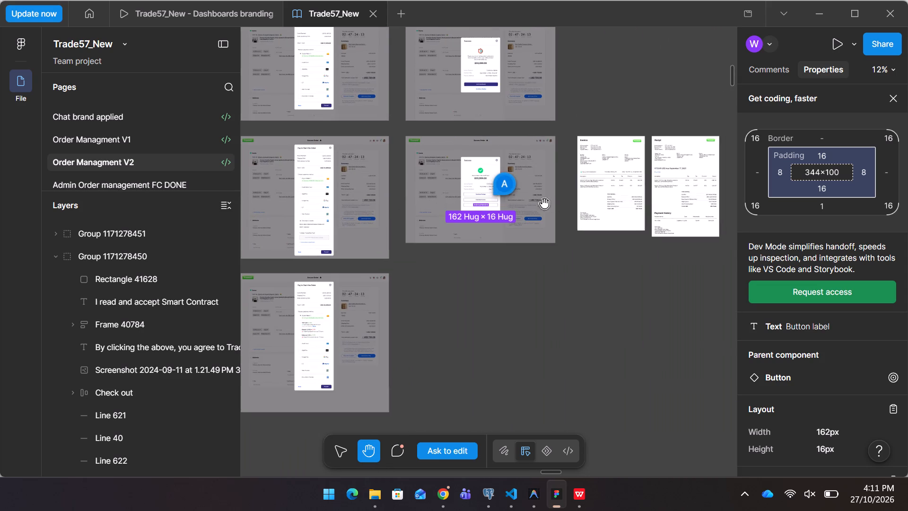
{"action": "scroll", "coordinate": [537, 203], "scroll_direction": "up", "scroll_amount": 9, "text": "ctrl"}
{"action": "scroll", "coordinate": [496, 205], "scroll_direction": "up", "scroll_amount": 8, "text": "shift"}
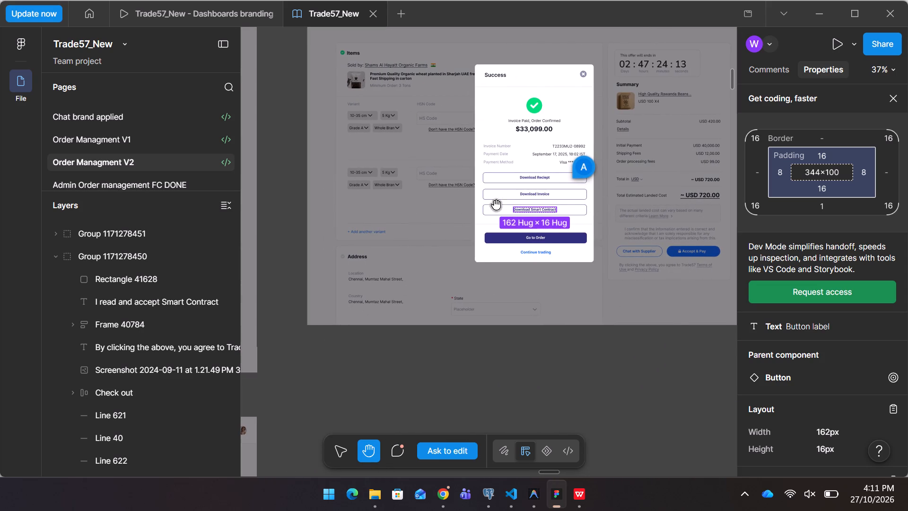
Export the Buyer_OfferView frame with the "Invoice Paid, Order Confirmed" dialog as a 2x PNG.
{"action": "scroll", "coordinate": [426, 150], "scroll_direction": "up", "scroll_amount": 7}
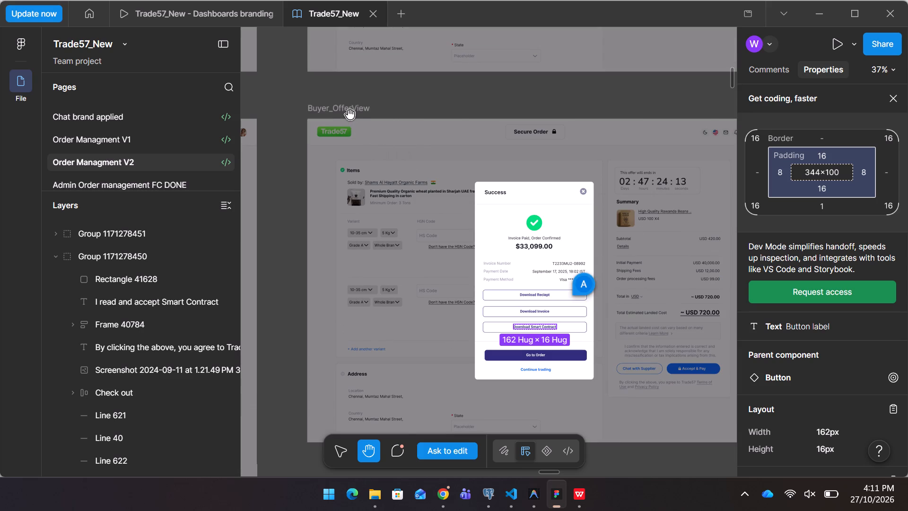
{"action": "left_click", "coordinate": [350, 108]}
{"action": "left_click", "coordinate": [371, 167]}
{"action": "left_click", "coordinate": [451, 161]}
{"action": "double_click", "coordinate": [355, 113]}
{"action": "left_click", "coordinate": [344, 446]}
{"action": "left_click", "coordinate": [347, 109]}
{"action": "scroll", "coordinate": [816, 395], "scroll_direction": "down", "scroll_amount": 4}
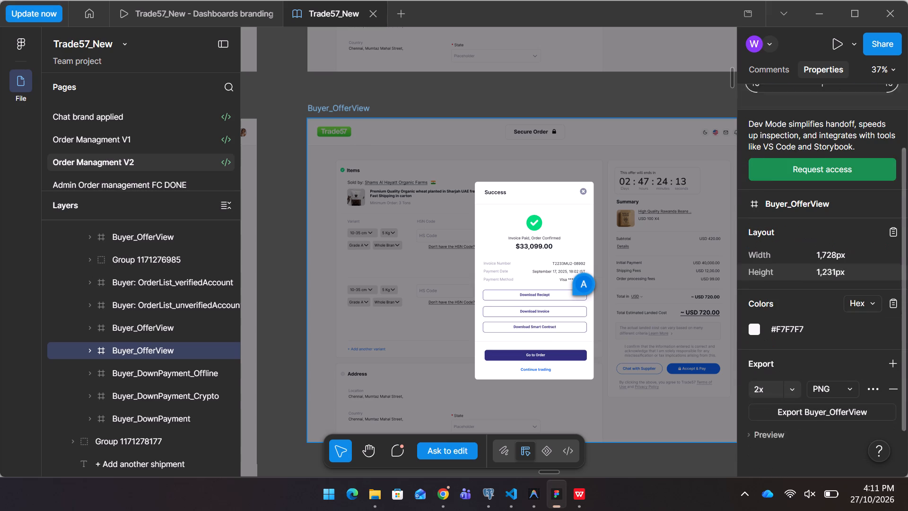
{"action": "left_click", "coordinate": [809, 399]}
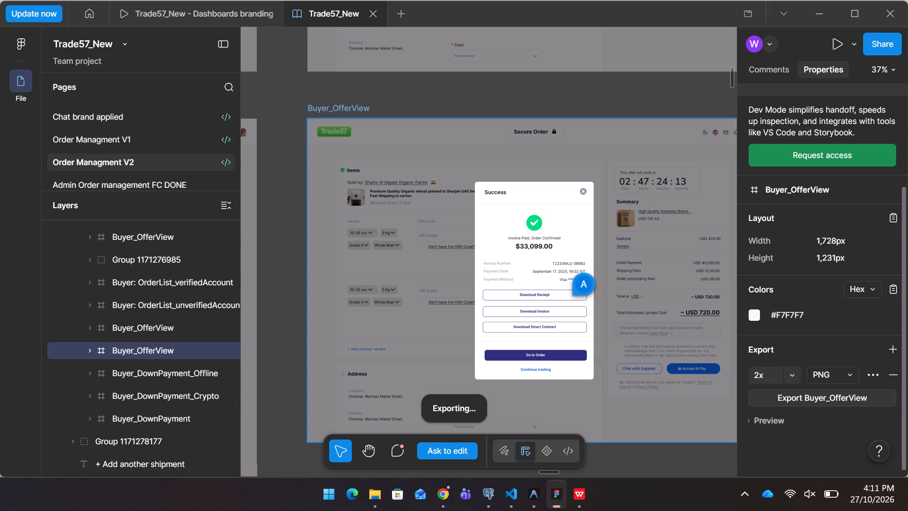
{"action": "key", "text": "alt+Tab"}
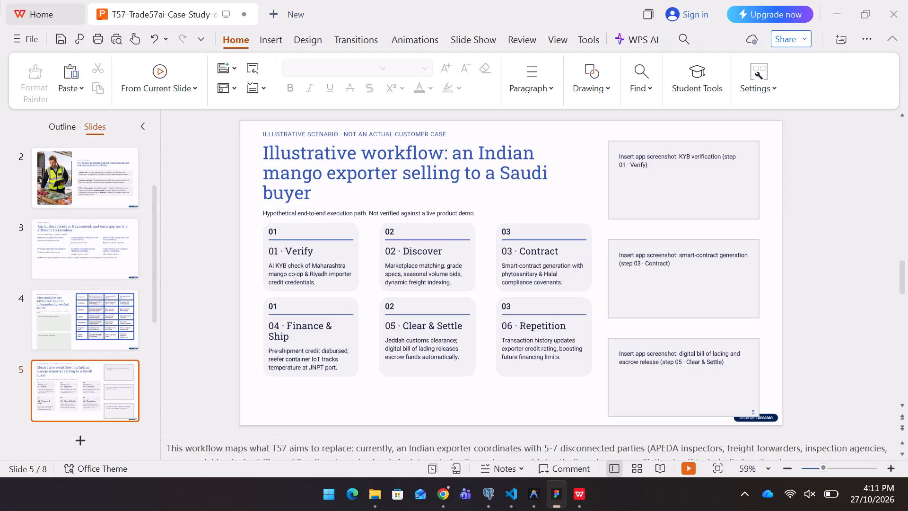
{"action": "left_click", "coordinate": [329, 313]}
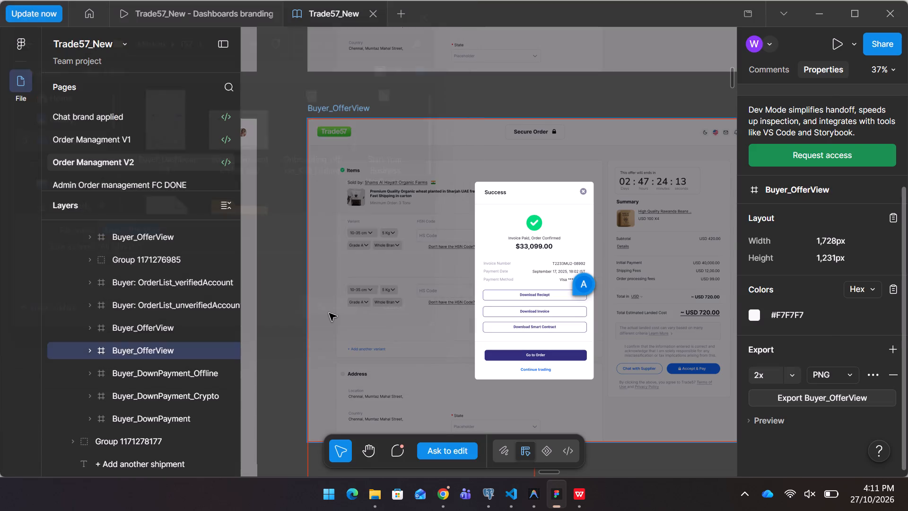
Switch to the WPS presentation to check slide 5's screenshot placeholders, and return to the Figma design.
{"action": "key", "text": "alt+Tab"}
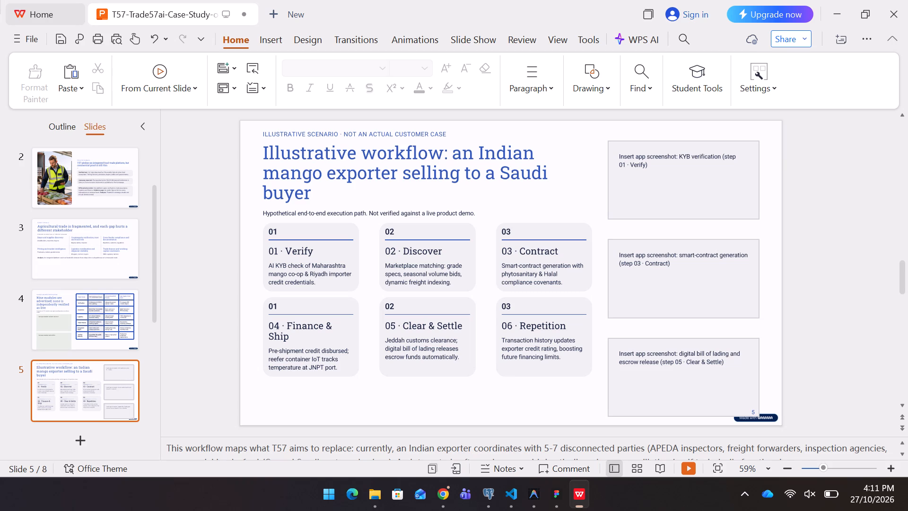
{"action": "key", "text": "alt+Tab"}
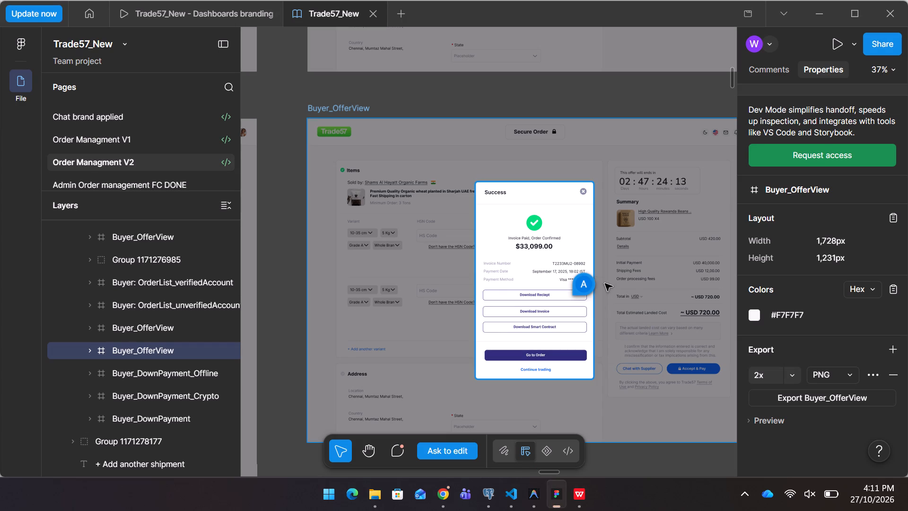
Examine the seller-confirmation Success dialog and the invoice frames with and without payment history.
{"action": "scroll", "coordinate": [589, 316], "scroll_direction": "up", "scroll_amount": 11}
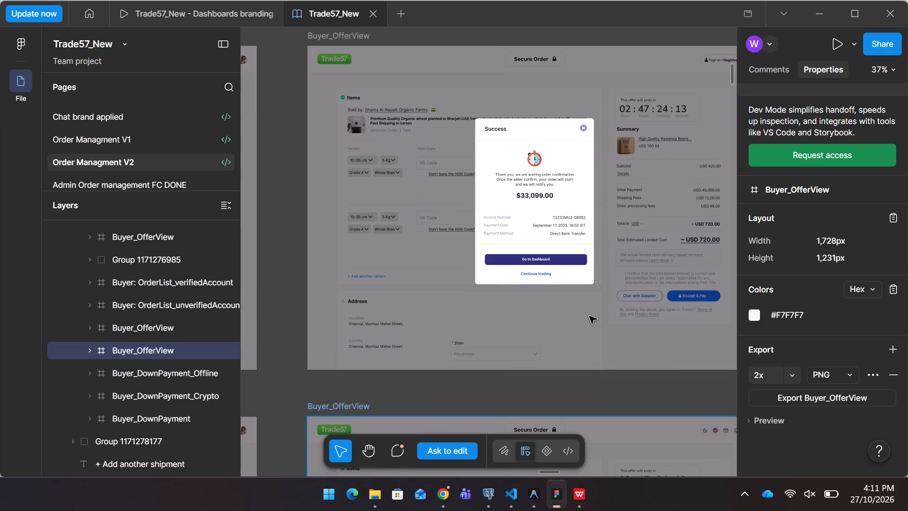
{"action": "scroll", "coordinate": [589, 289], "scroll_direction": "down", "scroll_amount": 5, "text": "ctrl"}
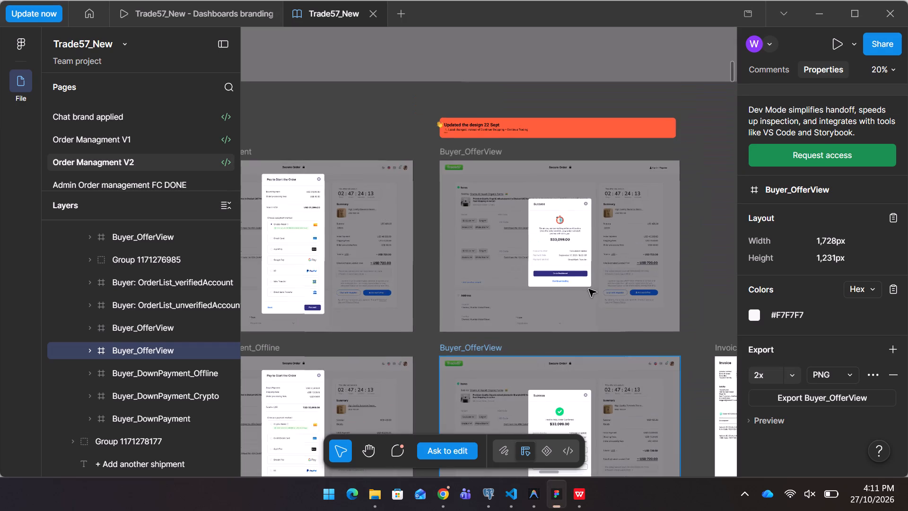
{"action": "scroll", "coordinate": [576, 316], "scroll_direction": "down", "scroll_amount": 4}
{"action": "scroll", "coordinate": [576, 316], "scroll_direction": "down", "scroll_amount": 5, "text": "shift"}
{"action": "scroll", "coordinate": [550, 332], "scroll_direction": "down", "scroll_amount": 2}
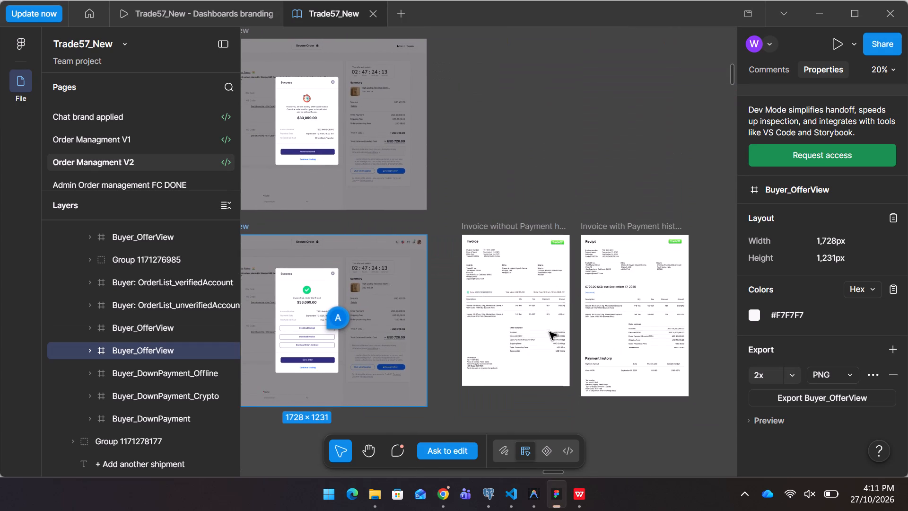
{"action": "scroll", "coordinate": [544, 289], "scroll_direction": "up", "scroll_amount": 7, "text": "ctrl"}
{"action": "scroll", "coordinate": [542, 289], "scroll_direction": "down", "scroll_amount": 3, "text": "shift"}
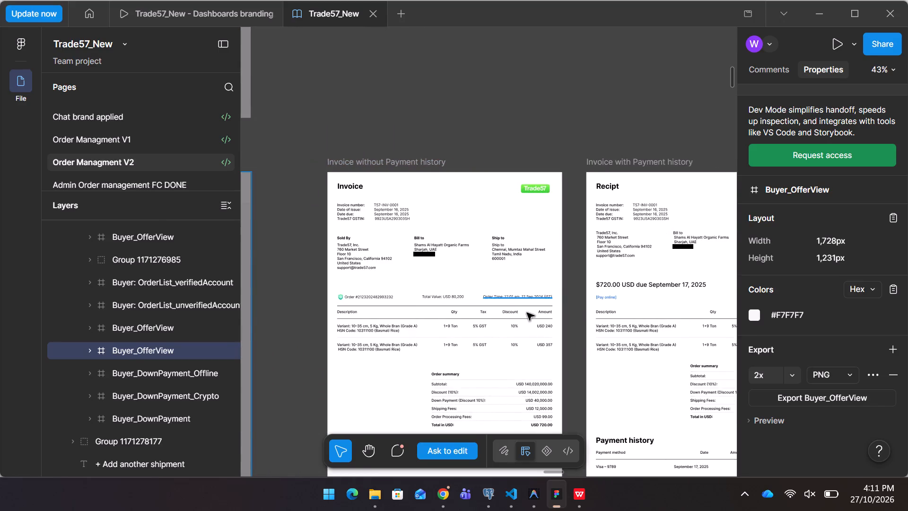
{"action": "scroll", "coordinate": [518, 317], "scroll_direction": "down", "scroll_amount": 2}
{"action": "scroll", "coordinate": [518, 317], "scroll_direction": "down", "scroll_amount": 5, "text": "shift"}
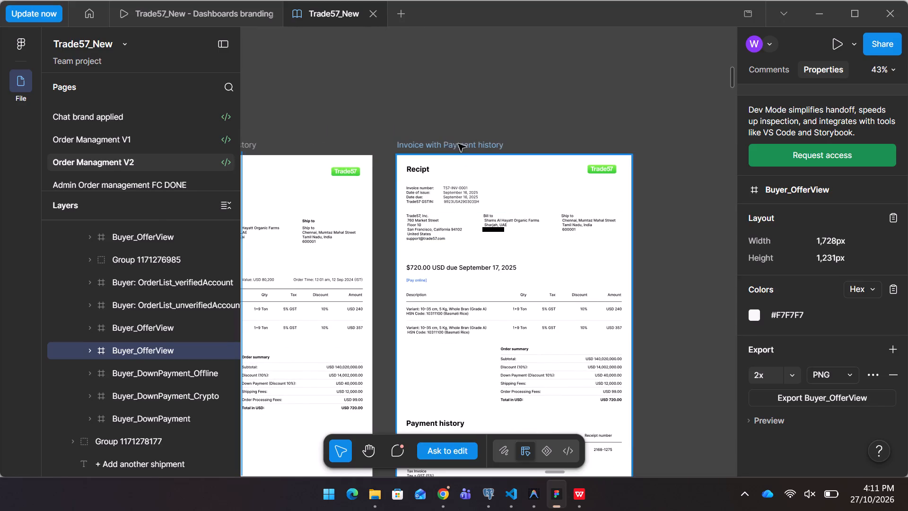
{"action": "scroll", "coordinate": [490, 277], "scroll_direction": "down", "scroll_amount": 5}
{"action": "scroll", "coordinate": [490, 277], "scroll_direction": "up", "scroll_amount": 4}
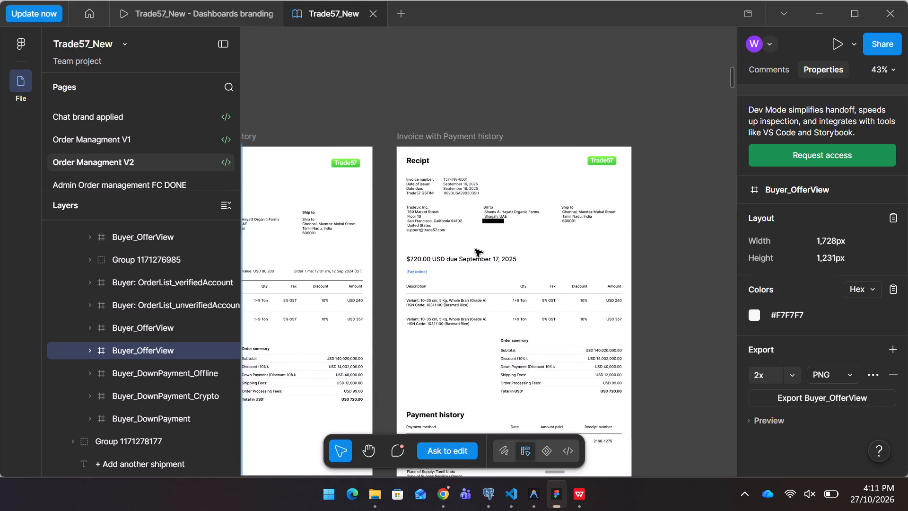
{"action": "scroll", "coordinate": [475, 248], "scroll_direction": "down", "scroll_amount": 6, "text": "ctrl"}
{"action": "scroll", "coordinate": [473, 261], "scroll_direction": "up", "scroll_amount": 3, "text": "shift"}
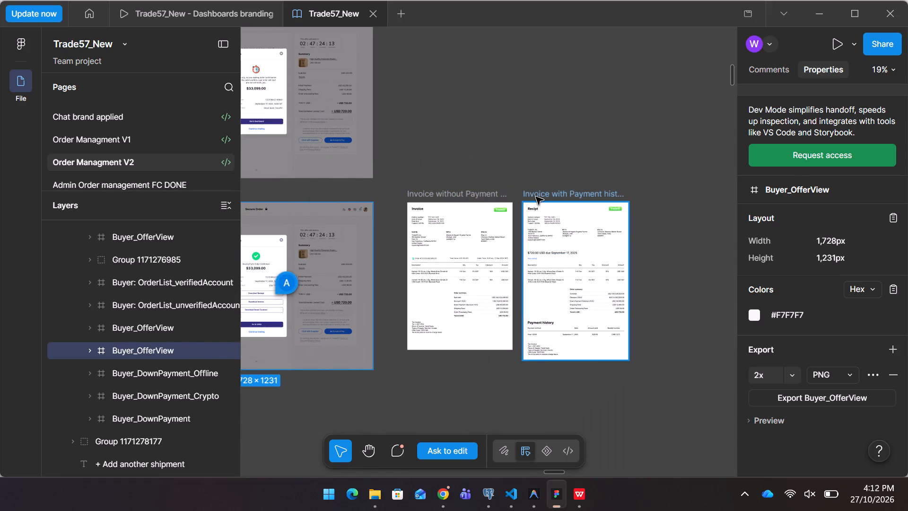
Set up a 2x PNG export for the "Invoice with Payment history" frame.
{"action": "left_click", "coordinate": [536, 197]}
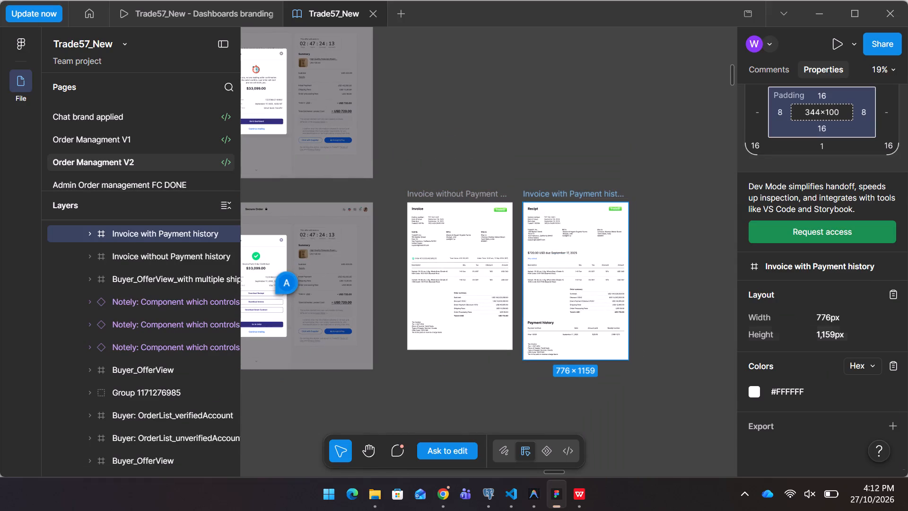
{"action": "left_click", "coordinate": [770, 418]}
{"action": "scroll", "coordinate": [795, 352], "scroll_direction": "down", "scroll_amount": 1}
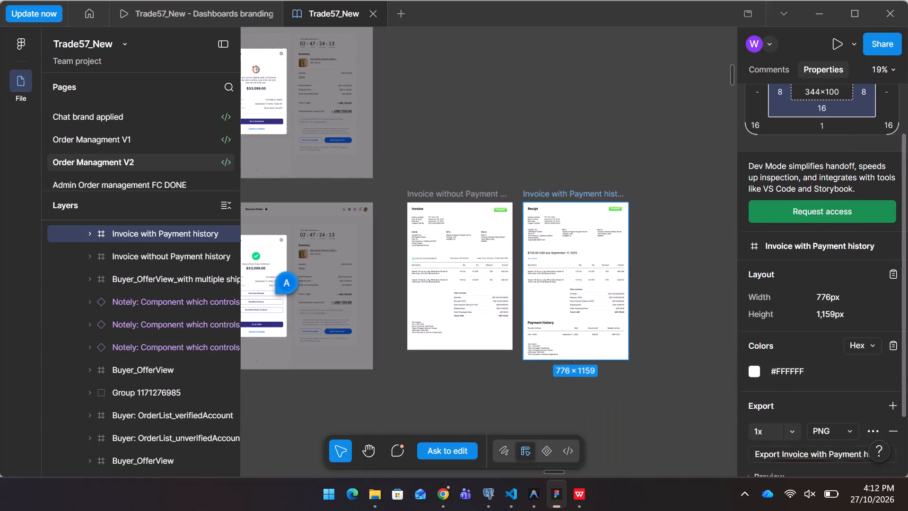
{"action": "scroll", "coordinate": [795, 352], "scroll_direction": "down", "scroll_amount": 1}
{"action": "left_click", "coordinate": [768, 379]}
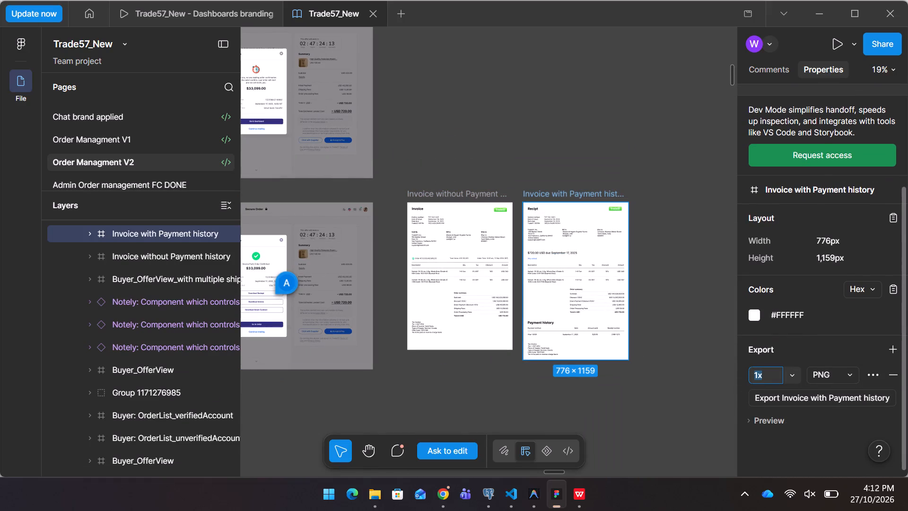
{"action": "left_click", "coordinate": [789, 374]}
{"action": "left_click", "coordinate": [753, 282]}
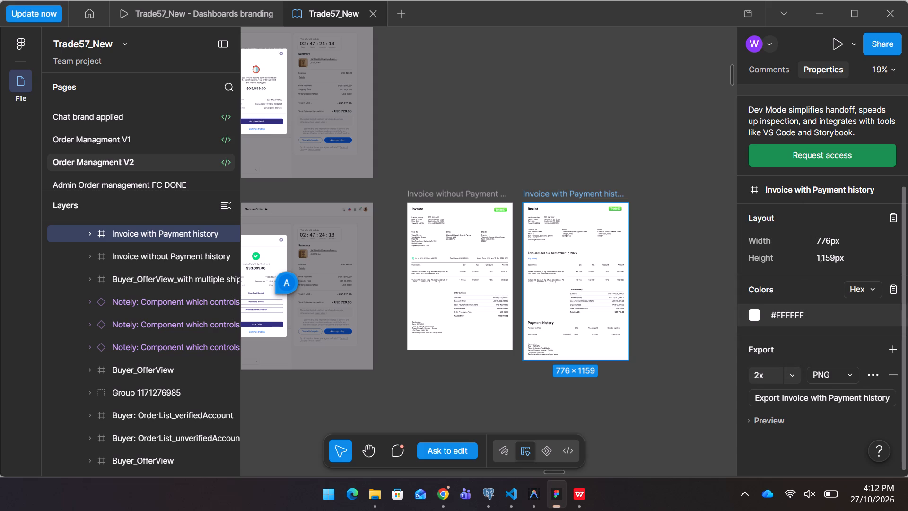
Export the "Invoice with Payment history" frame as a 2x PNG, saving it in the T57 folder under its default name.
{"action": "scroll", "coordinate": [790, 351], "scroll_direction": "down", "scroll_amount": 4}
{"action": "left_click", "coordinate": [806, 393]}
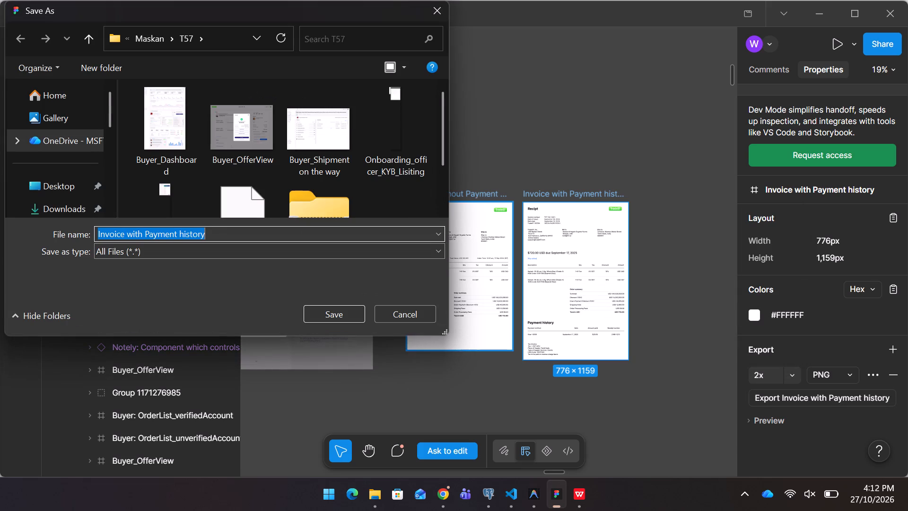
{"action": "left_click", "coordinate": [343, 305]}
Switch to the WPS case study presentation and look through its slides, from the illustrative workflow to the last slide and back to the title slide.
{"action": "key", "text": "alt+Tab"}
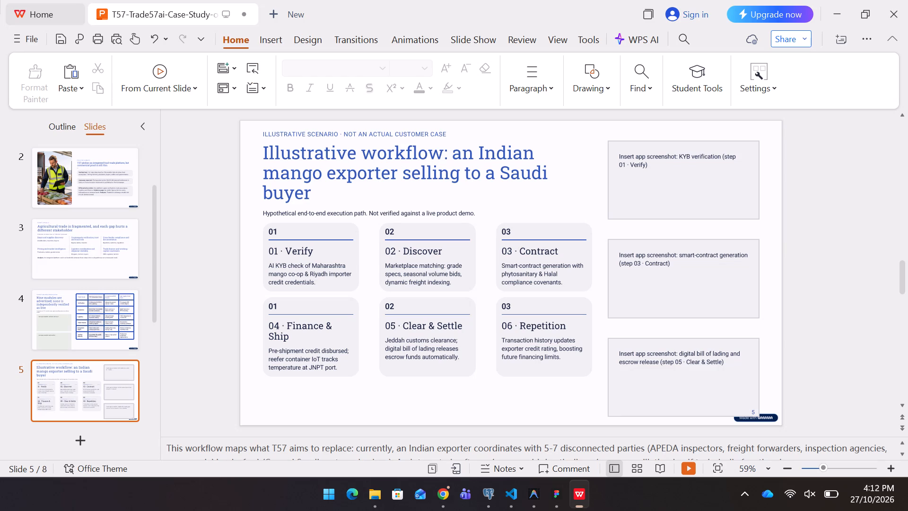
{"action": "scroll", "coordinate": [553, 292], "scroll_direction": "down", "scroll_amount": 5}
{"action": "scroll", "coordinate": [546, 290], "scroll_direction": "up", "scroll_amount": 1}
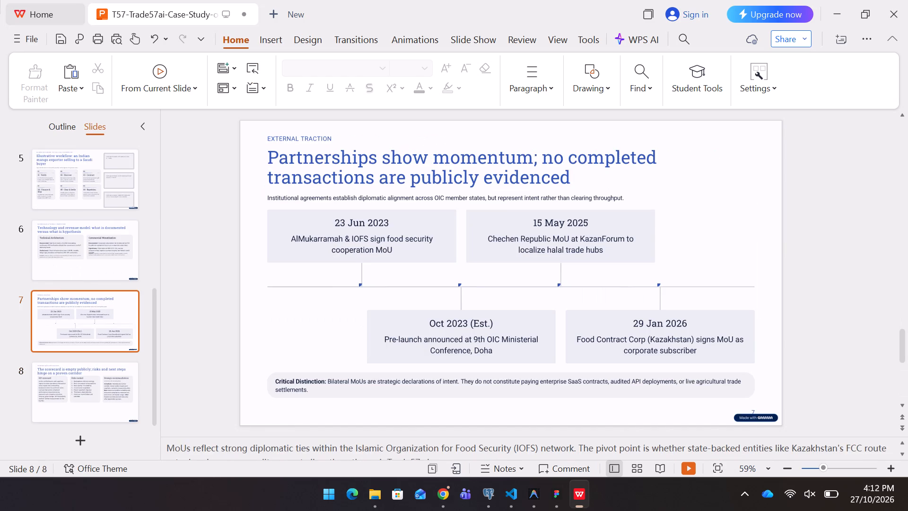
{"action": "scroll", "coordinate": [546, 290], "scroll_direction": "up", "scroll_amount": 9}
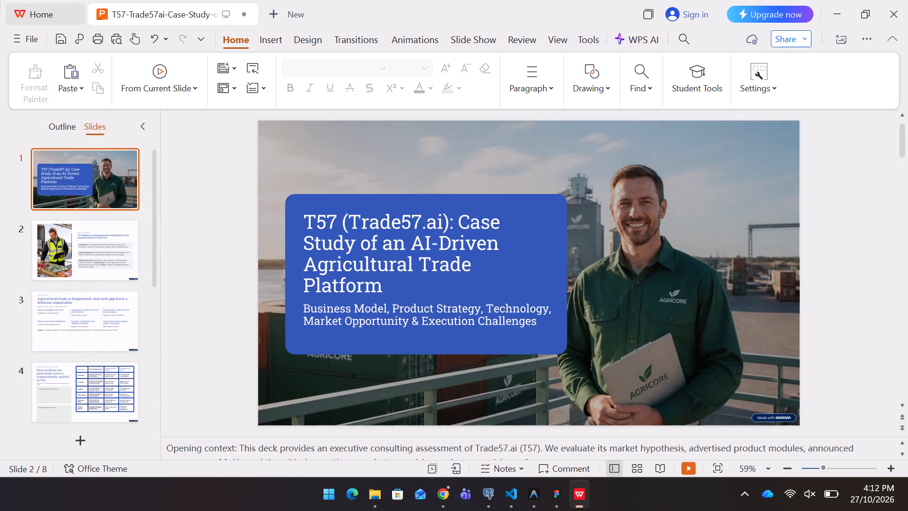
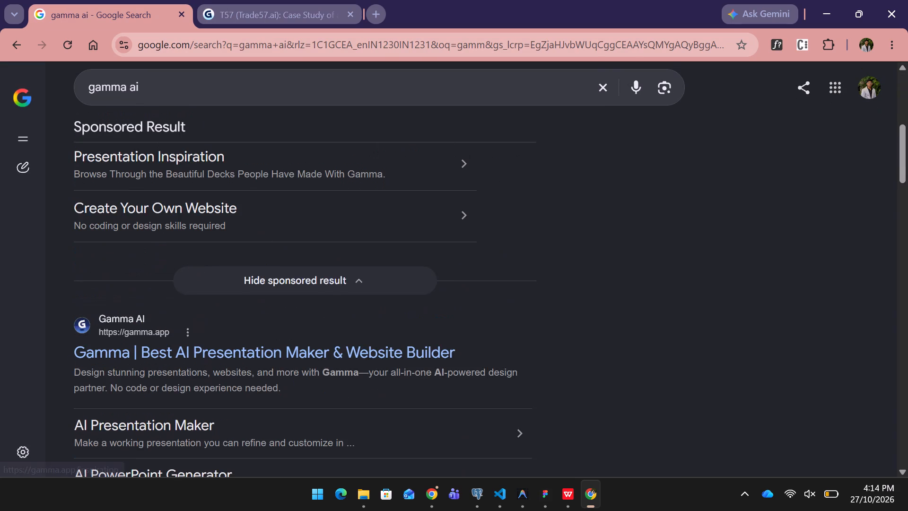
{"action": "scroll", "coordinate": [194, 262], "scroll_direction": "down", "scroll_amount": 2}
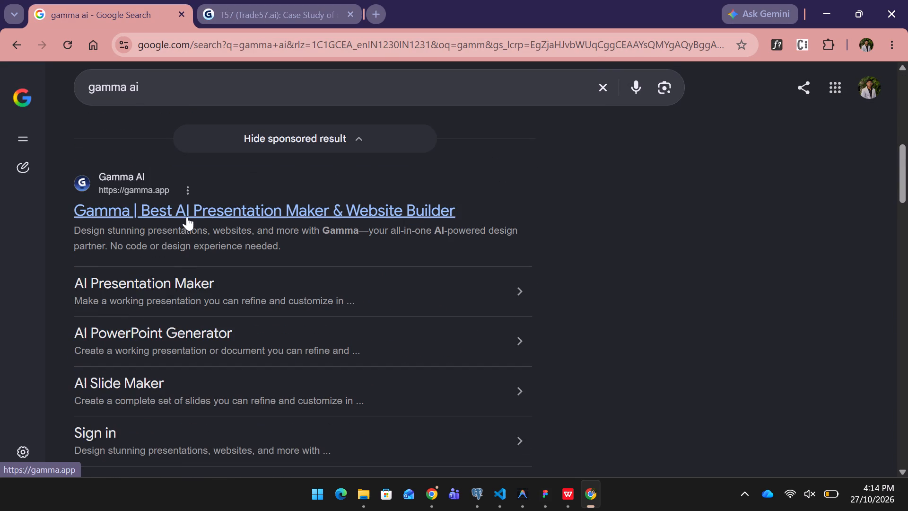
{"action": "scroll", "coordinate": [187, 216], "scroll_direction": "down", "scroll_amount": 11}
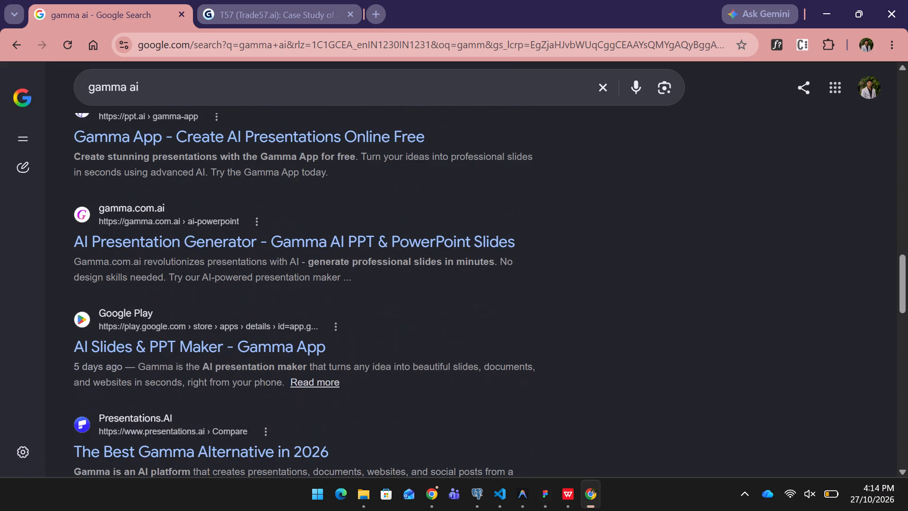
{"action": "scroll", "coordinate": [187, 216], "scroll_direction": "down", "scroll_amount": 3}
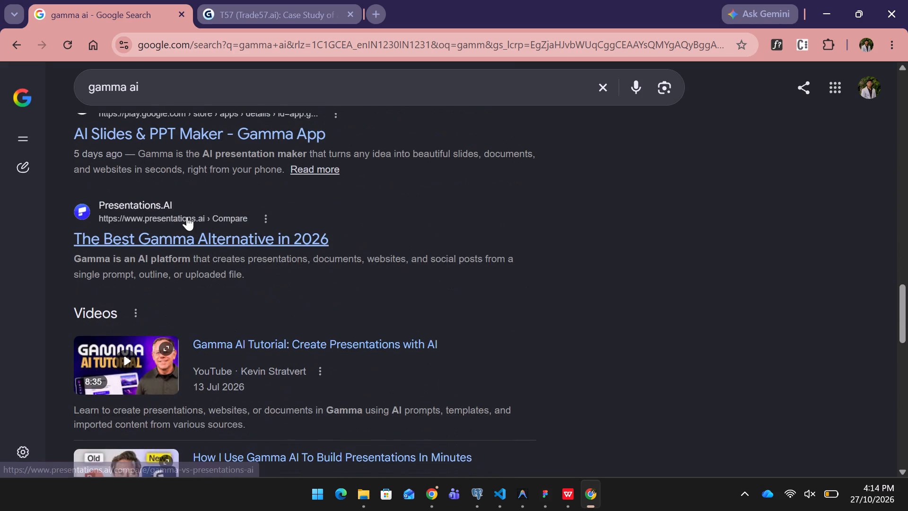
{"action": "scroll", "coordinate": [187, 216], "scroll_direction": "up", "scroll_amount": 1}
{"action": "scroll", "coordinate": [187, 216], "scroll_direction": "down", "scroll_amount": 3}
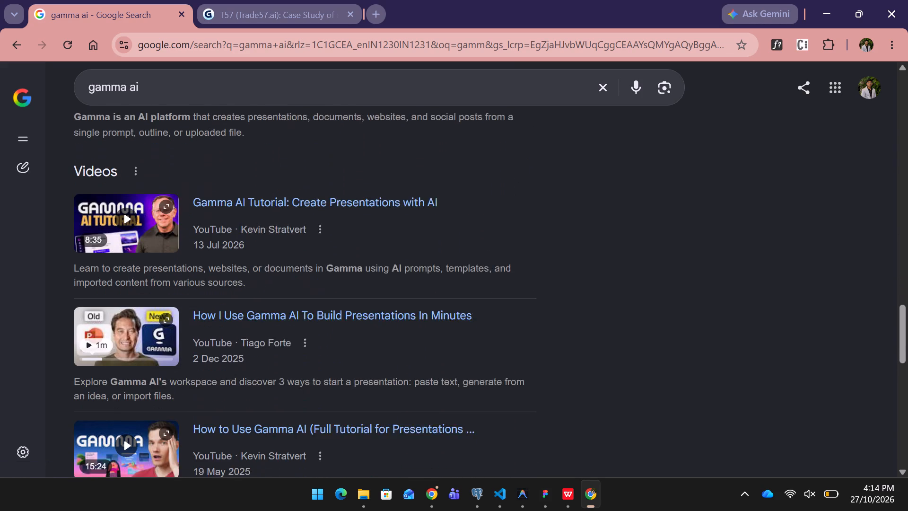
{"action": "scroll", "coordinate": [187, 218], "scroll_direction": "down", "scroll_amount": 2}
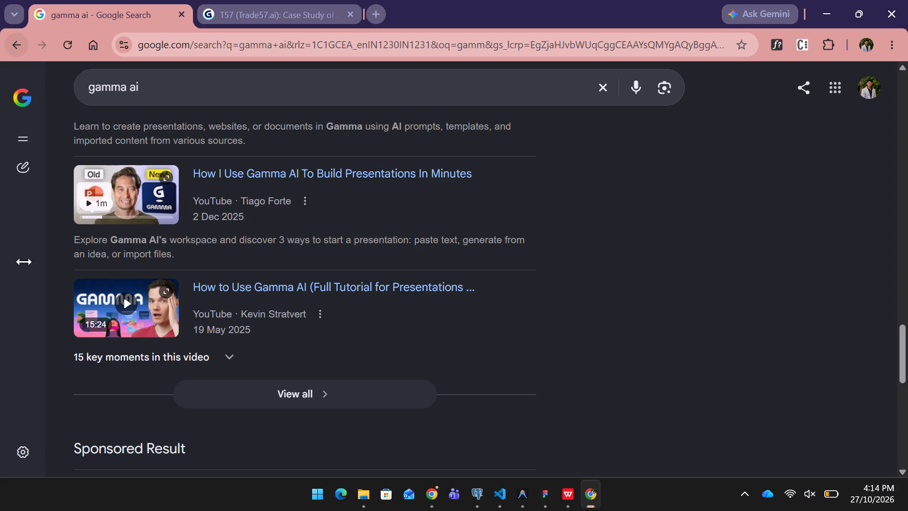
Switch to the Figma design and check the invoice frames and the export options of the Buyer_OfferView frame with the order-confirmed Success dialog.
{"action": "left_click", "coordinate": [545, 496]}
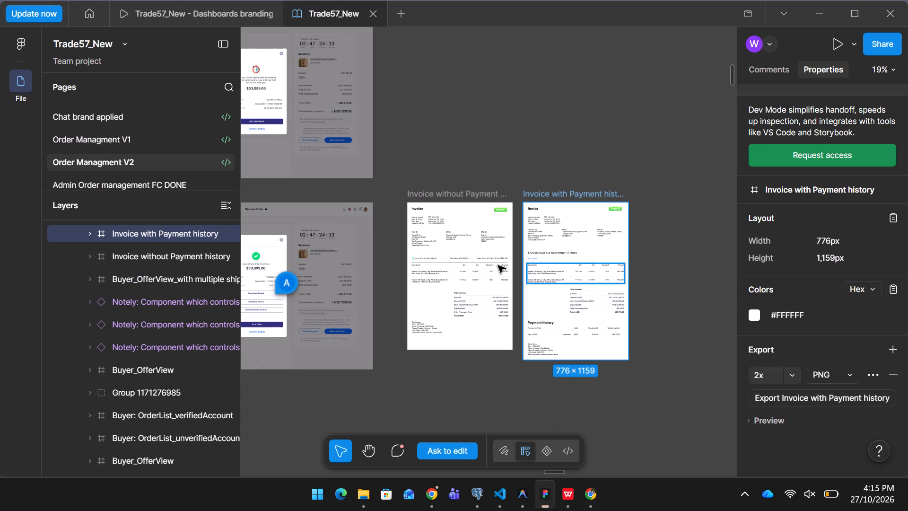
{"action": "left_click", "coordinate": [455, 199]}
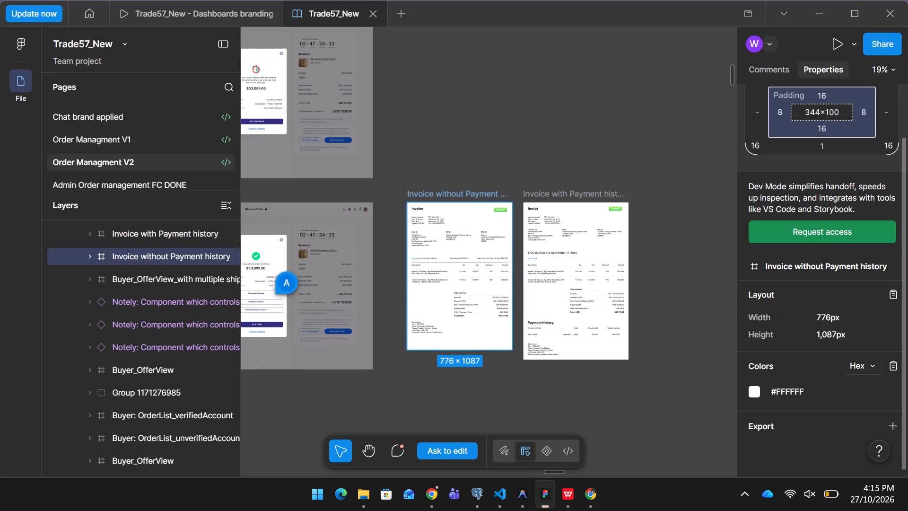
{"action": "left_click", "coordinate": [571, 193]}
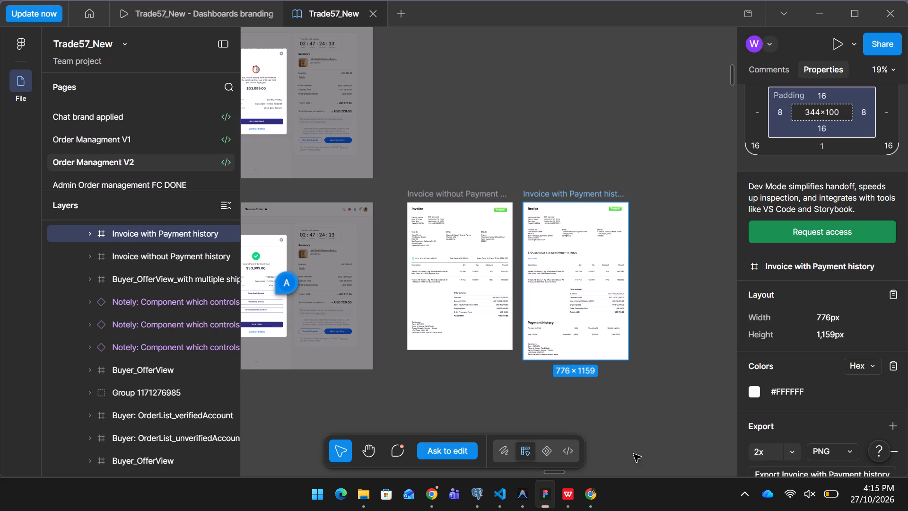
{"action": "left_click_drag", "start_coordinate": [454, 163], "coordinate": [588, 222]}
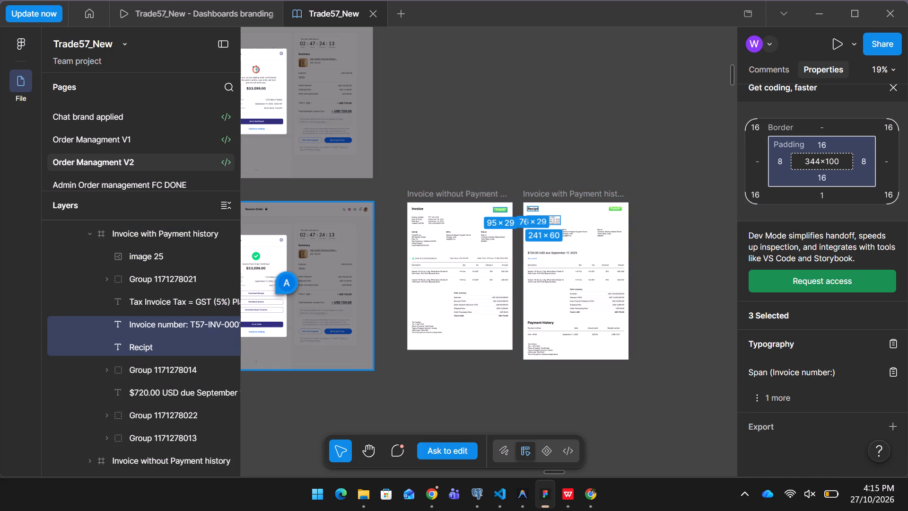
{"action": "left_click", "coordinate": [361, 455]}
{"action": "left_click_drag", "start_coordinate": [380, 403], "coordinate": [641, 425]}
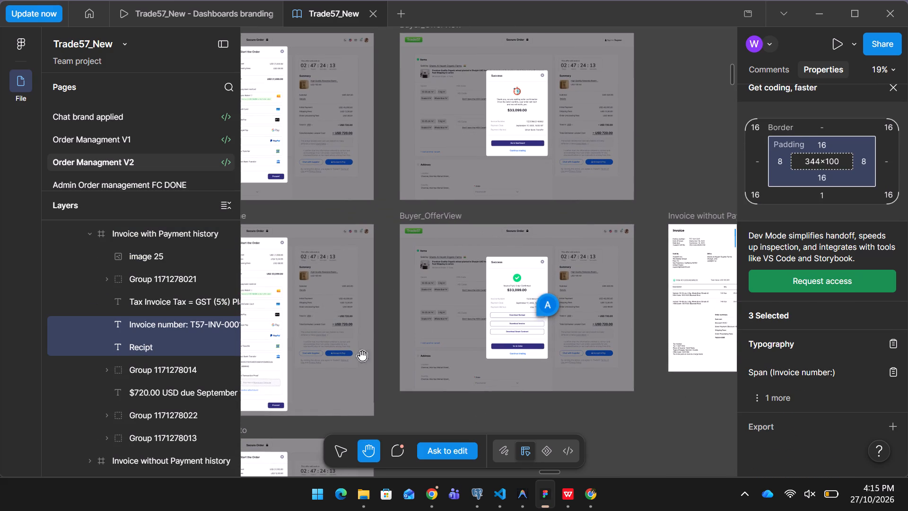
{"action": "left_click", "coordinate": [341, 461]}
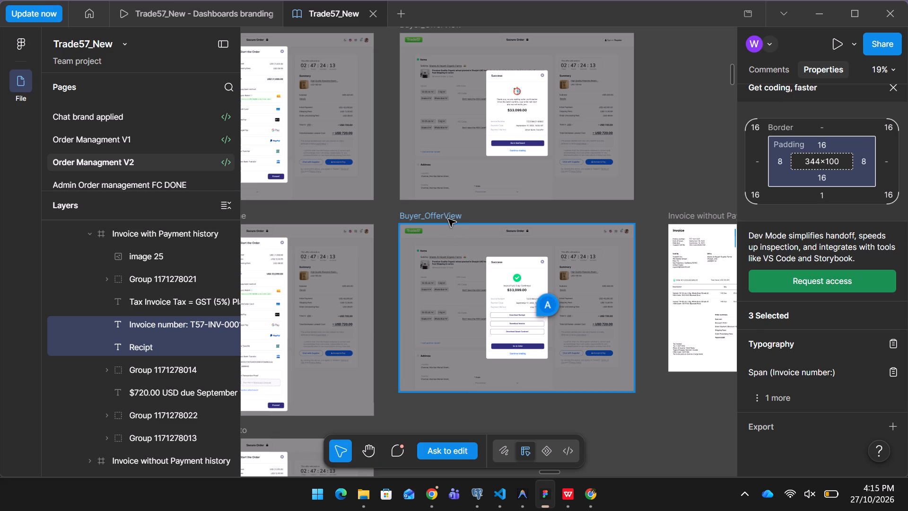
{"action": "left_click", "coordinate": [448, 219]}
{"action": "scroll", "coordinate": [802, 430], "scroll_direction": "down", "scroll_amount": 5}
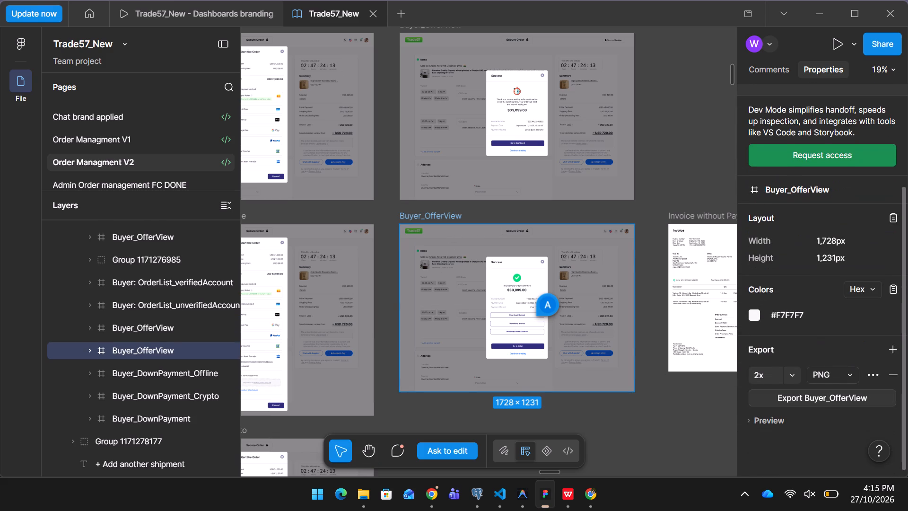
{"action": "left_click", "coordinate": [875, 370]}
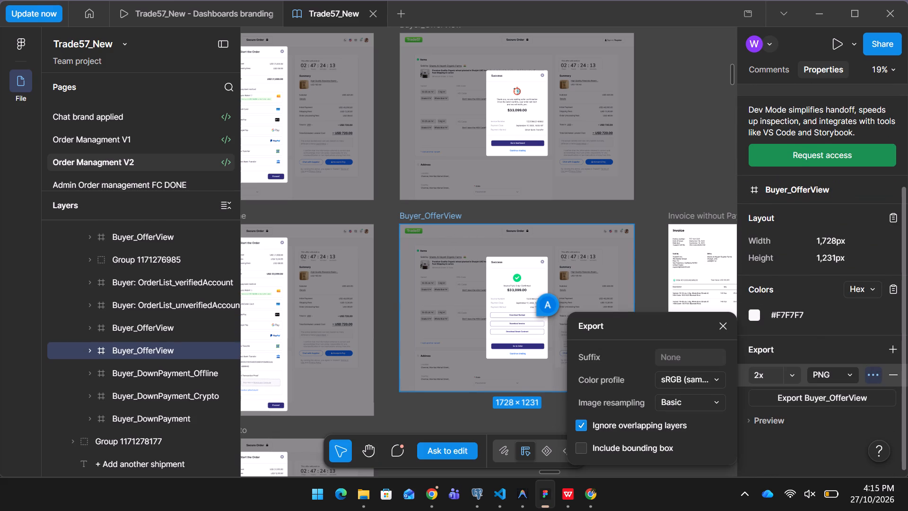
{"action": "left_click", "coordinate": [875, 370]}
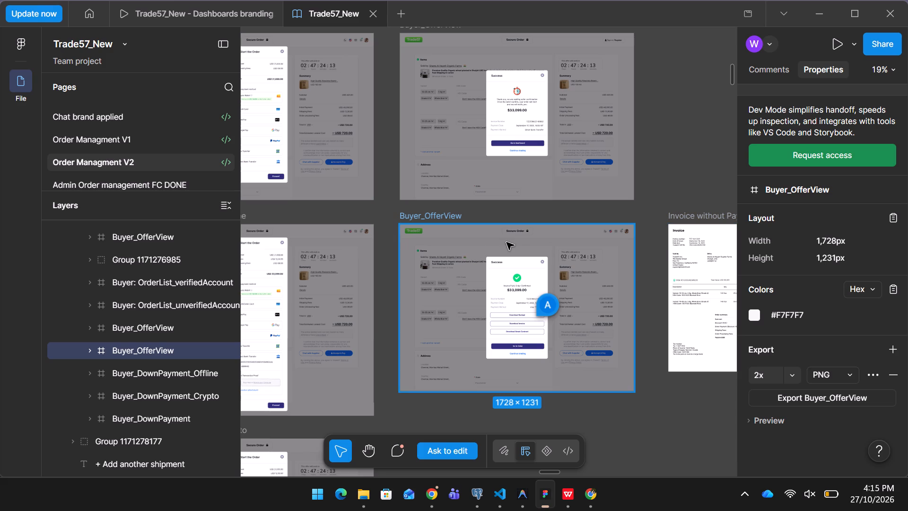
Look through the Trade57_New file's pages and open the "Onboarding Branding applied" page.
{"action": "scroll", "coordinate": [120, 135], "scroll_direction": "up", "scroll_amount": 2}
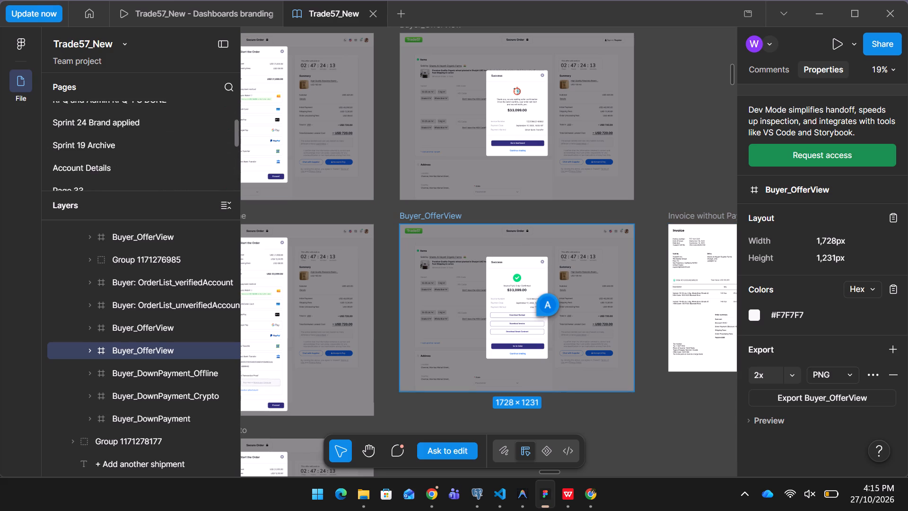
{"action": "scroll", "coordinate": [120, 135], "scroll_direction": "up", "scroll_amount": 3}
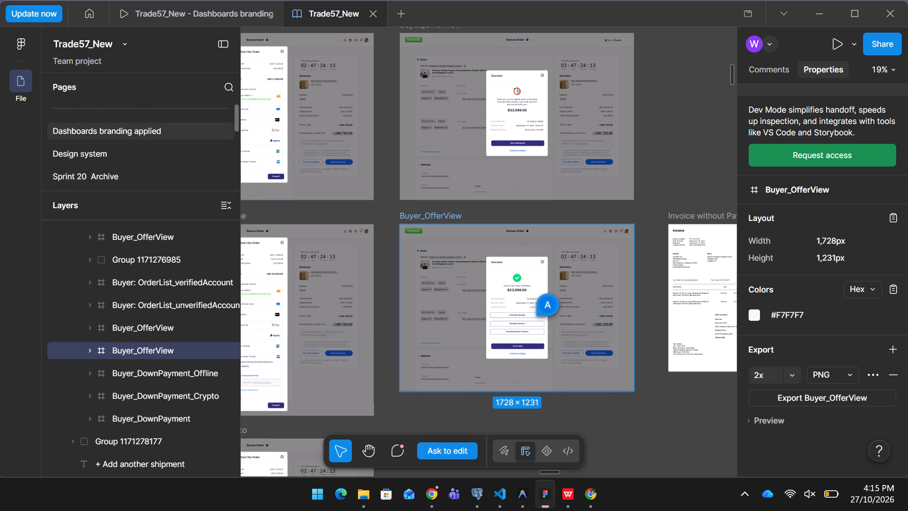
{"action": "scroll", "coordinate": [120, 135], "scroll_direction": "up", "scroll_amount": 2}
{"action": "scroll", "coordinate": [120, 135], "scroll_direction": "down", "scroll_amount": 2}
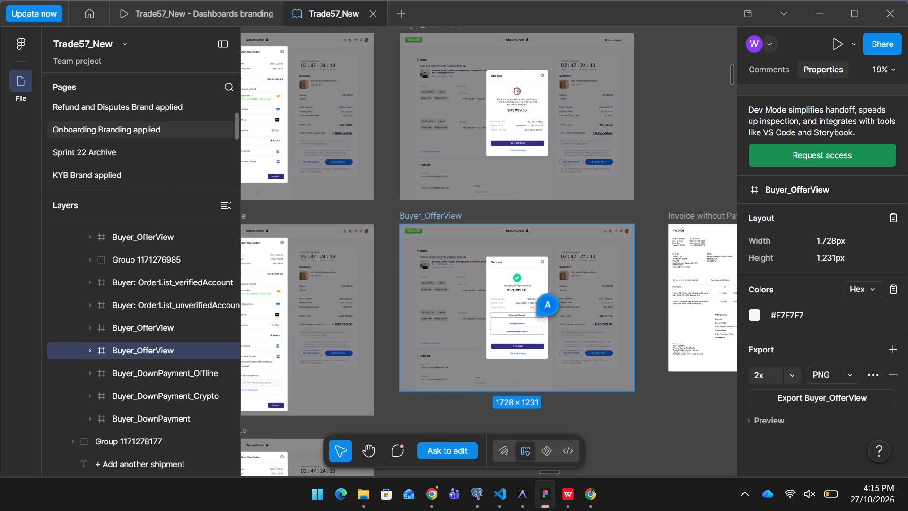
{"action": "scroll", "coordinate": [145, 113], "scroll_direction": "down", "scroll_amount": 2}
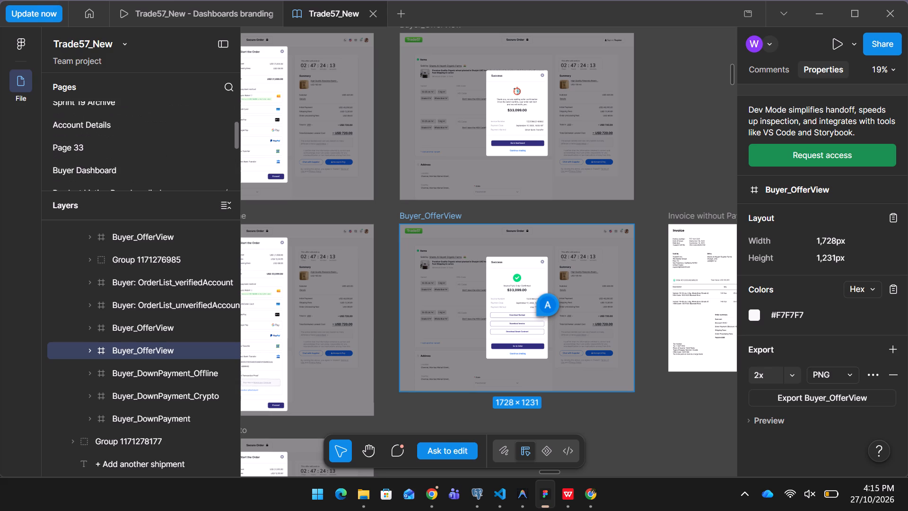
{"action": "scroll", "coordinate": [145, 109], "scroll_direction": "up", "scroll_amount": 2}
{"action": "scroll", "coordinate": [145, 109], "scroll_direction": "down", "scroll_amount": 2}
{"action": "scroll", "coordinate": [145, 109], "scroll_direction": "up", "scroll_amount": 1}
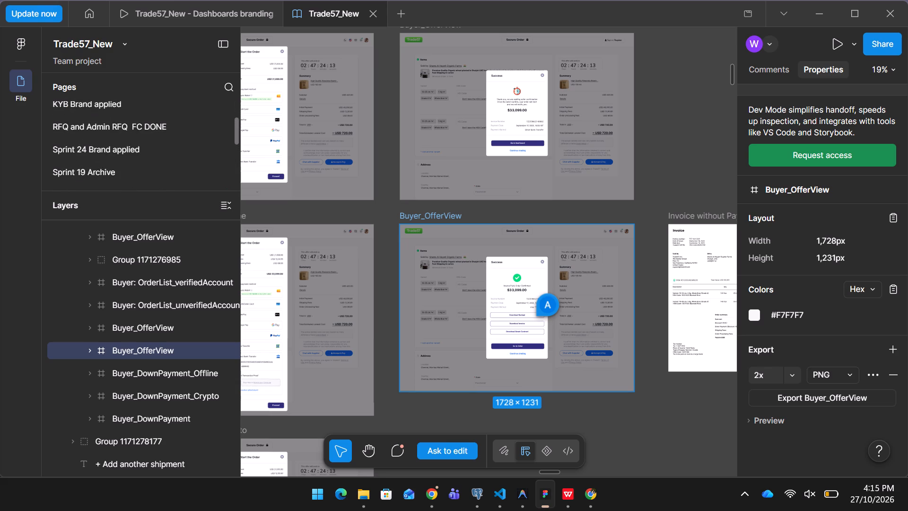
{"action": "scroll", "coordinate": [142, 121], "scroll_direction": "up", "scroll_amount": 1}
{"action": "left_click", "coordinate": [141, 134]}
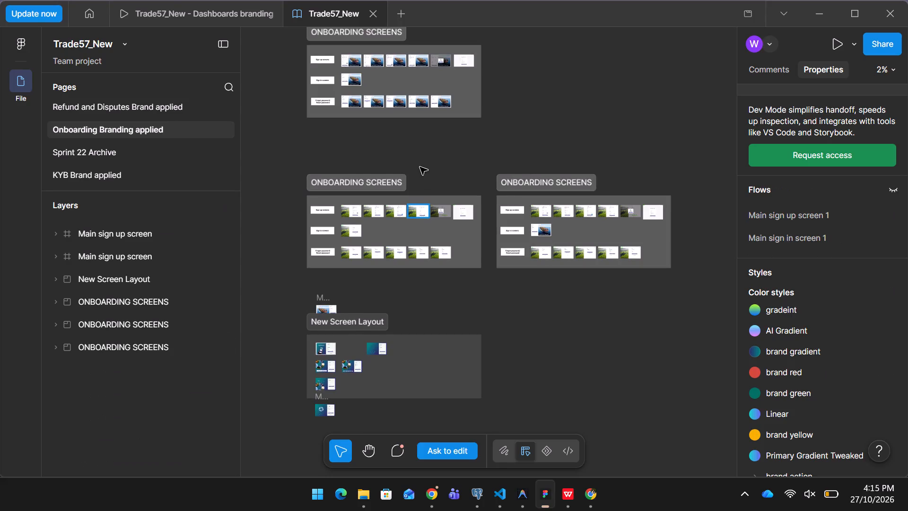
Examine the cargo-ship versions of the onboarding screens, including the OTP Verification frame.
{"action": "scroll", "coordinate": [421, 161], "scroll_direction": "up", "scroll_amount": 3}
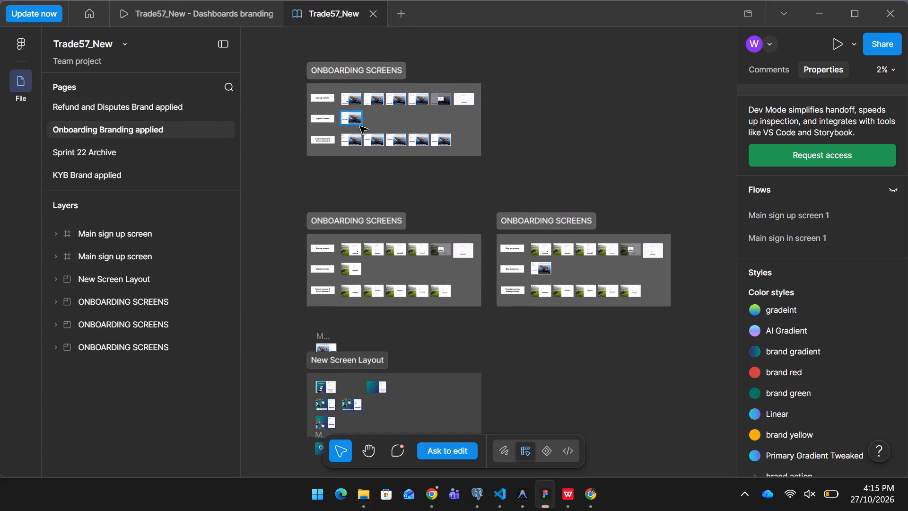
{"action": "scroll", "coordinate": [357, 123], "scroll_direction": "up", "scroll_amount": 13, "text": "ctrl"}
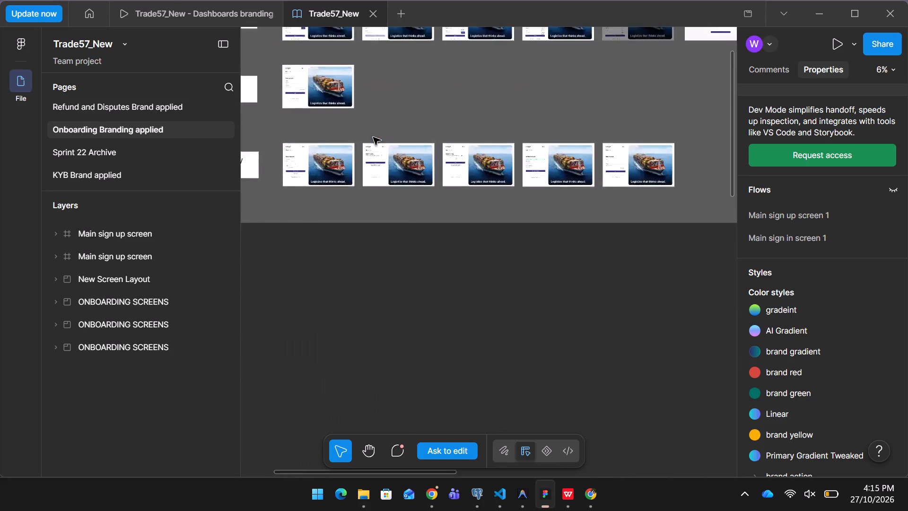
{"action": "scroll", "coordinate": [373, 137], "scroll_direction": "up", "scroll_amount": 15, "text": "ctrl"}
{"action": "scroll", "coordinate": [385, 233], "scroll_direction": "down", "scroll_amount": 10, "text": "ctrl"}
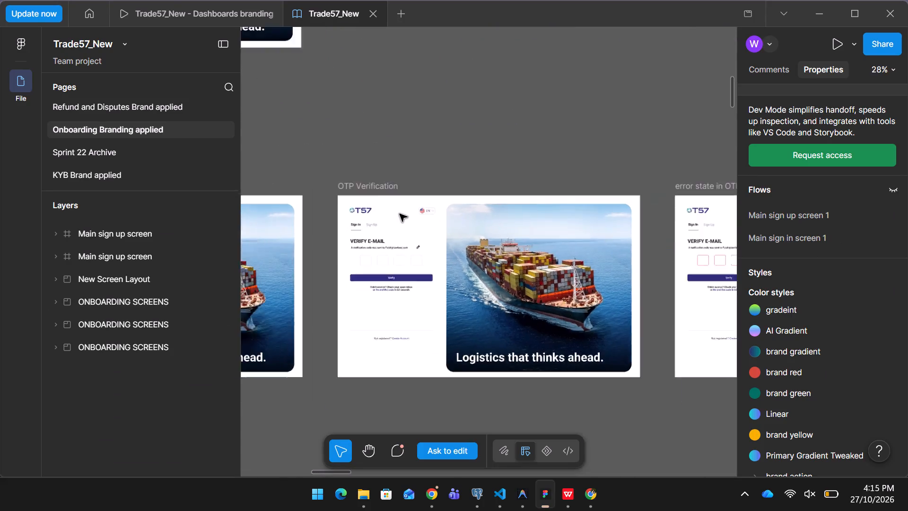
{"action": "scroll", "coordinate": [400, 214], "scroll_direction": "down", "scroll_amount": 5, "text": "ctrl"}
{"action": "scroll", "coordinate": [402, 218], "scroll_direction": "up", "scroll_amount": 1, "text": "ctrl"}
{"action": "scroll", "coordinate": [402, 218], "scroll_direction": "down", "scroll_amount": 9, "text": "ctrl"}
{"action": "scroll", "coordinate": [389, 307], "scroll_direction": "down", "scroll_amount": 6}
Examine the sign-in design variants in the New Screen Layout section.
{"action": "scroll", "coordinate": [389, 299], "scroll_direction": "down", "scroll_amount": 5}
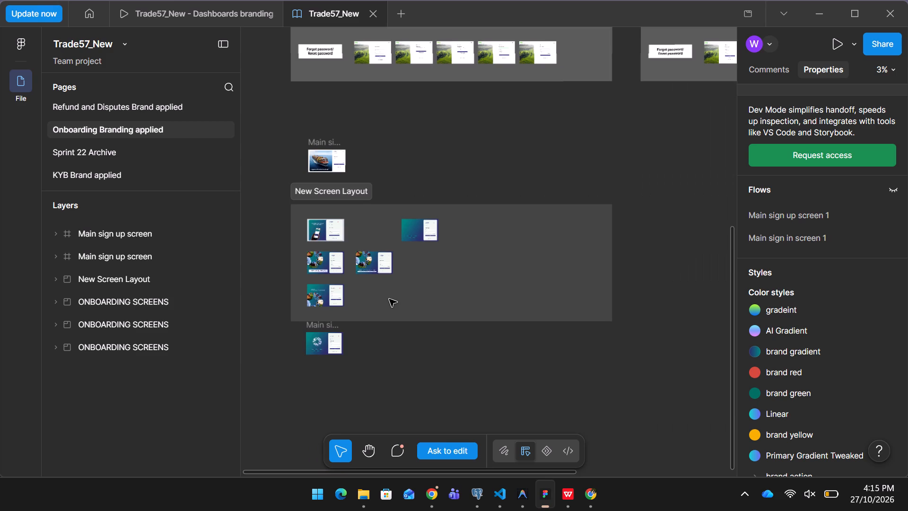
{"action": "scroll", "coordinate": [293, 143], "scroll_direction": "up", "scroll_amount": 16, "text": "ctrl"}
{"action": "scroll", "coordinate": [403, 190], "scroll_direction": "down", "scroll_amount": 8, "text": "ctrl"}
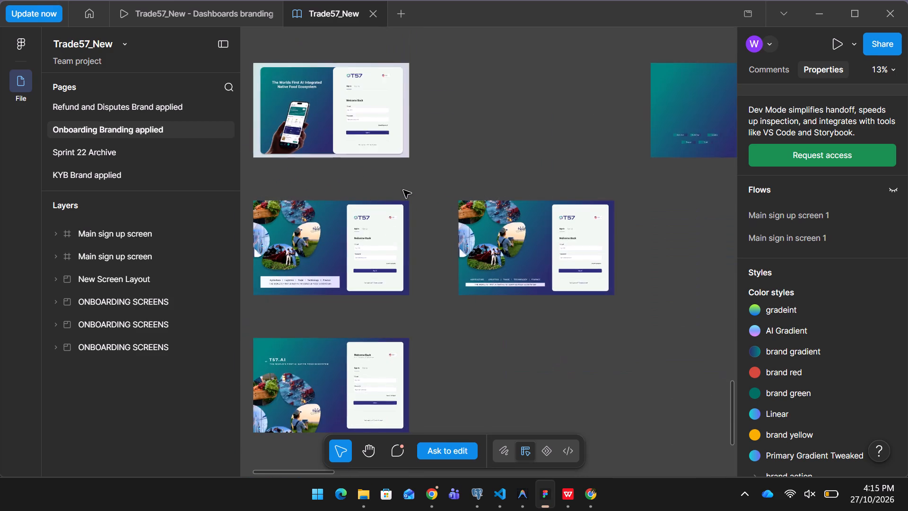
{"action": "scroll", "coordinate": [403, 190], "scroll_direction": "down", "scroll_amount": 2, "text": "ctrl"}
{"action": "scroll", "coordinate": [375, 329], "scroll_direction": "up", "scroll_amount": 11, "text": "ctrl"}
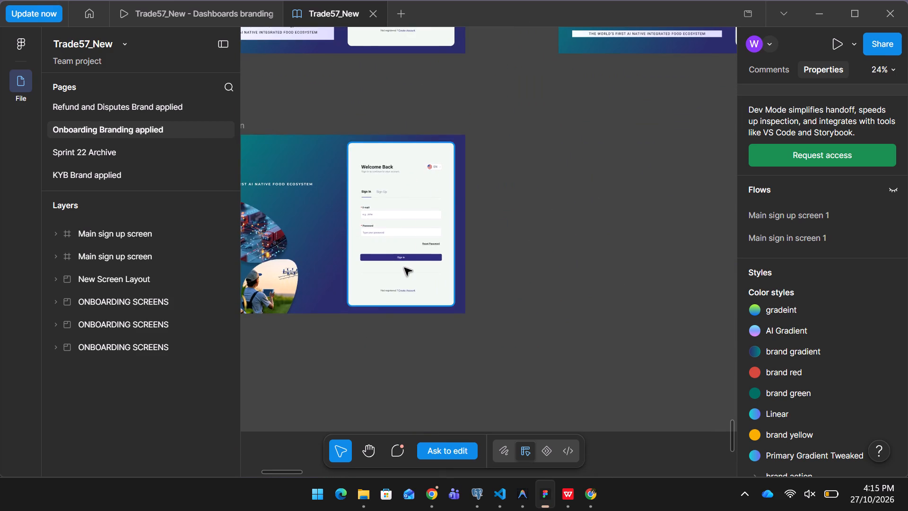
{"action": "scroll", "coordinate": [404, 268], "scroll_direction": "up", "scroll_amount": 3, "text": "shift"}
{"action": "scroll", "coordinate": [425, 256], "scroll_direction": "up", "scroll_amount": 11}
{"action": "scroll", "coordinate": [426, 255], "scroll_direction": "down", "scroll_amount": 4}
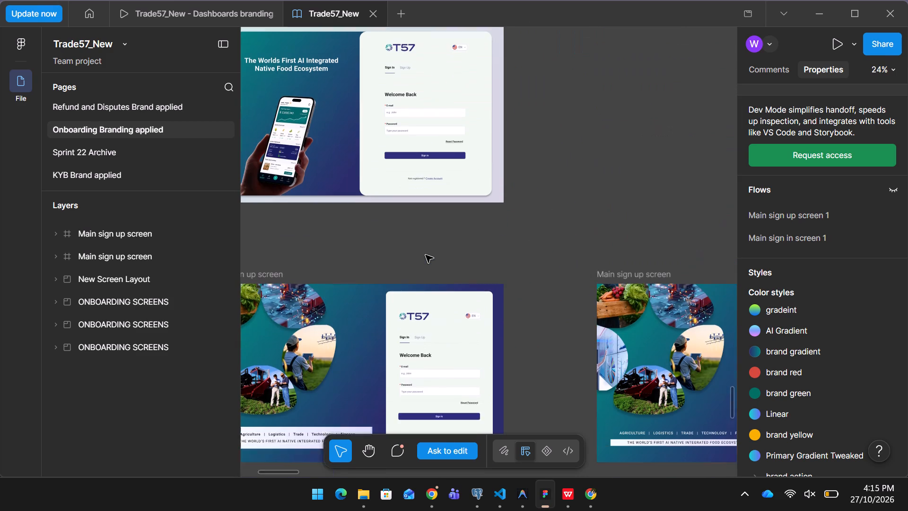
{"action": "scroll", "coordinate": [426, 255], "scroll_direction": "down", "scroll_amount": 5}
{"action": "scroll", "coordinate": [439, 246], "scroll_direction": "up", "scroll_amount": 5, "text": "ctrl"}
{"action": "scroll", "coordinate": [439, 246], "scroll_direction": "down", "scroll_amount": 3, "text": "ctrl"}
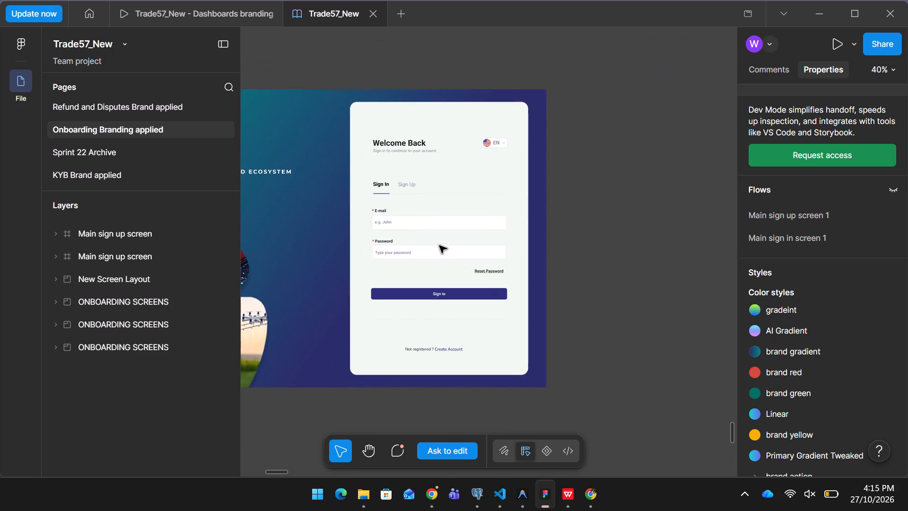
{"action": "scroll", "coordinate": [439, 246], "scroll_direction": "down", "scroll_amount": 14, "text": "ctrl"}
Review the standalone cargo-ship Main sign up screen and the sign-up rows of the ONBOARDING SCREENS section.
{"action": "scroll", "coordinate": [434, 327], "scroll_direction": "up", "scroll_amount": 9}
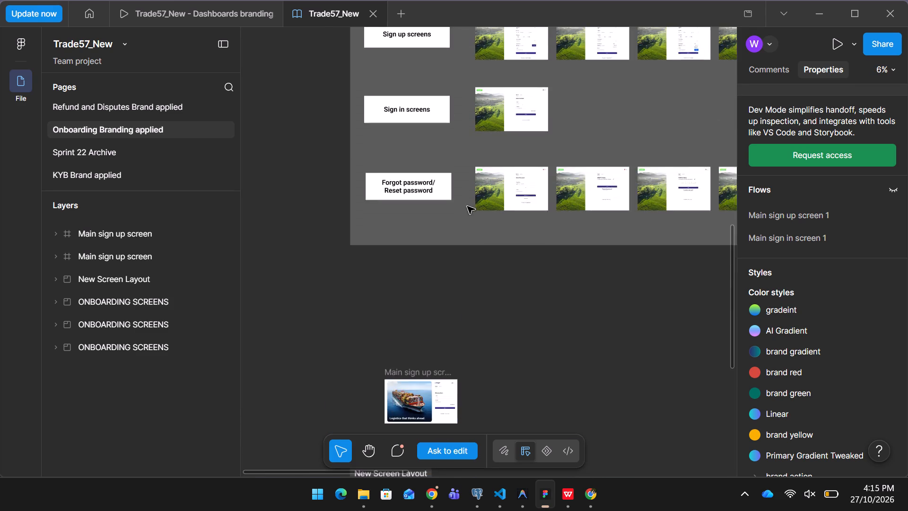
{"action": "scroll", "coordinate": [467, 206], "scroll_direction": "up", "scroll_amount": 3}
{"action": "scroll", "coordinate": [462, 204], "scroll_direction": "down", "scroll_amount": 6}
{"action": "scroll", "coordinate": [431, 201], "scroll_direction": "up", "scroll_amount": 5, "text": "ctrl"}
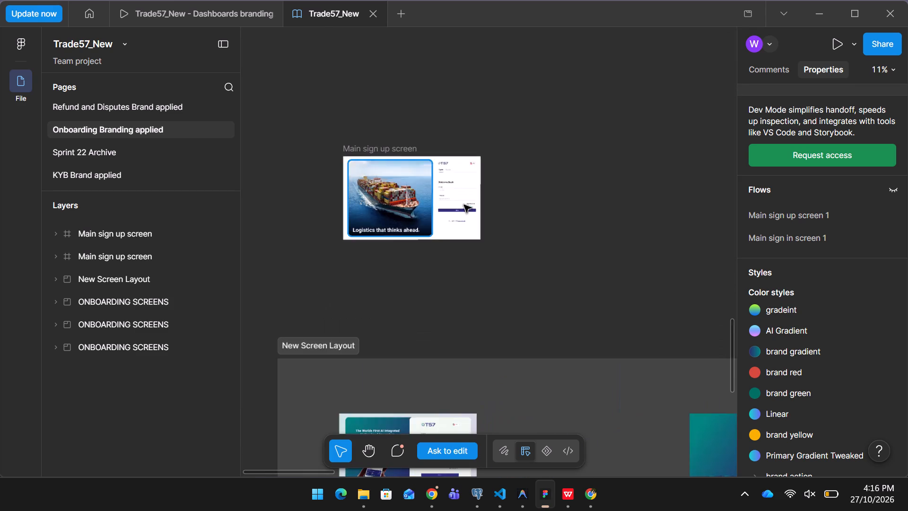
{"action": "scroll", "coordinate": [464, 205], "scroll_direction": "up", "scroll_amount": 11, "text": "ctrl"}
{"action": "scroll", "coordinate": [459, 205], "scroll_direction": "down", "scroll_amount": 9, "text": "ctrl"}
{"action": "scroll", "coordinate": [442, 198], "scroll_direction": "up", "scroll_amount": 1, "text": "ctrl"}
{"action": "scroll", "coordinate": [442, 198], "scroll_direction": "down", "scroll_amount": 12, "text": "ctrl"}
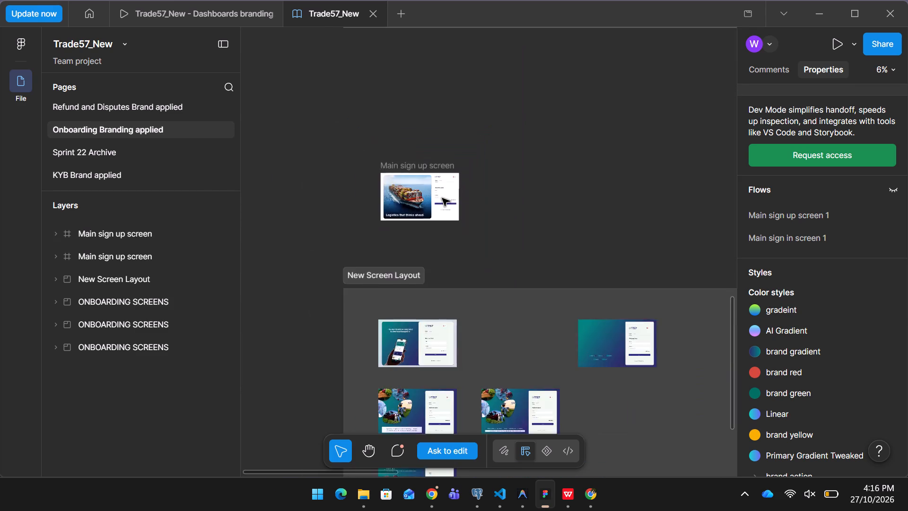
{"action": "scroll", "coordinate": [442, 198], "scroll_direction": "down", "scroll_amount": 15, "text": "ctrl"}
{"action": "scroll", "coordinate": [442, 205], "scroll_direction": "up", "scroll_amount": 1, "text": "ctrl"}
{"action": "scroll", "coordinate": [442, 205], "scroll_direction": "down", "scroll_amount": 1, "text": "ctrl"}
{"action": "scroll", "coordinate": [529, 209], "scroll_direction": "up", "scroll_amount": 8}
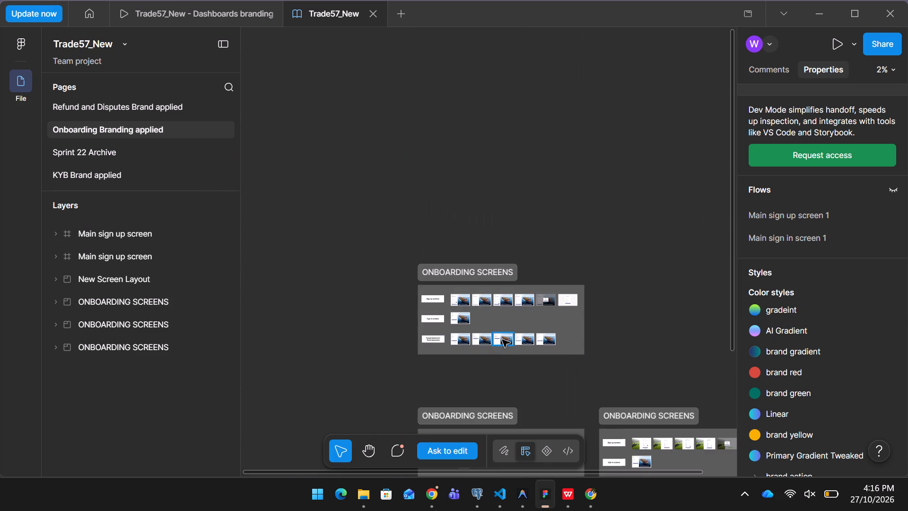
{"action": "scroll", "coordinate": [503, 344], "scroll_direction": "up", "scroll_amount": 14, "text": "ctrl"}
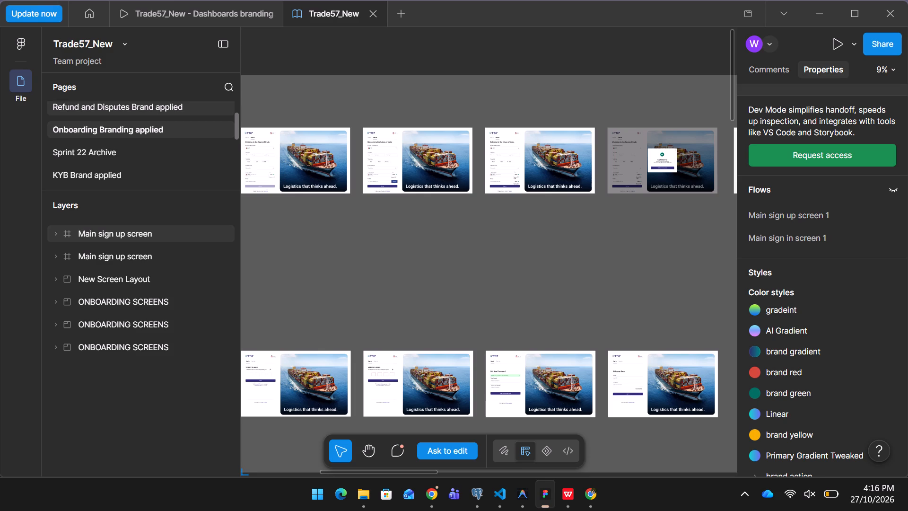
{"action": "scroll", "coordinate": [146, 109], "scroll_direction": "down", "scroll_amount": 2}
{"action": "scroll", "coordinate": [146, 121], "scroll_direction": "up", "scroll_amount": 2}
Open the KYB Brand applied page and find the Start Your Business Verification frame.
{"action": "left_click", "coordinate": [113, 175]}
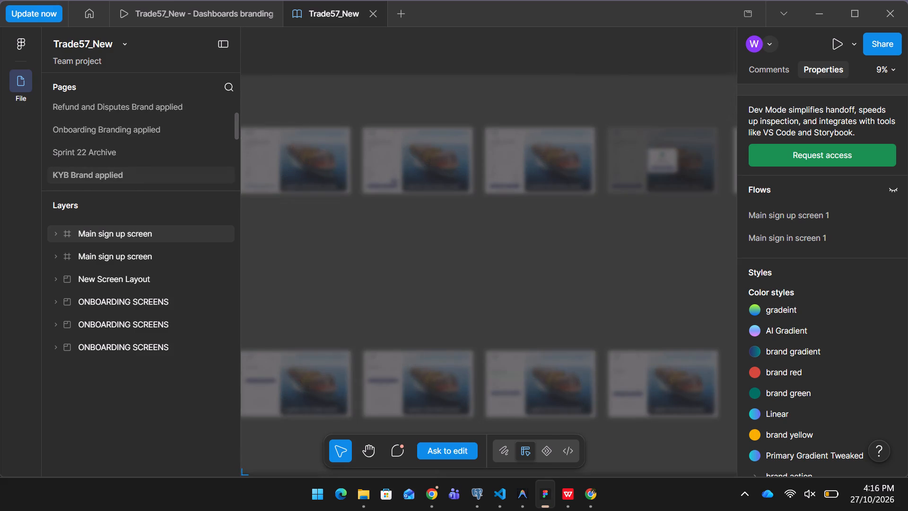
{"action": "scroll", "coordinate": [414, 323], "scroll_direction": "down", "scroll_amount": 6, "text": "shift"}
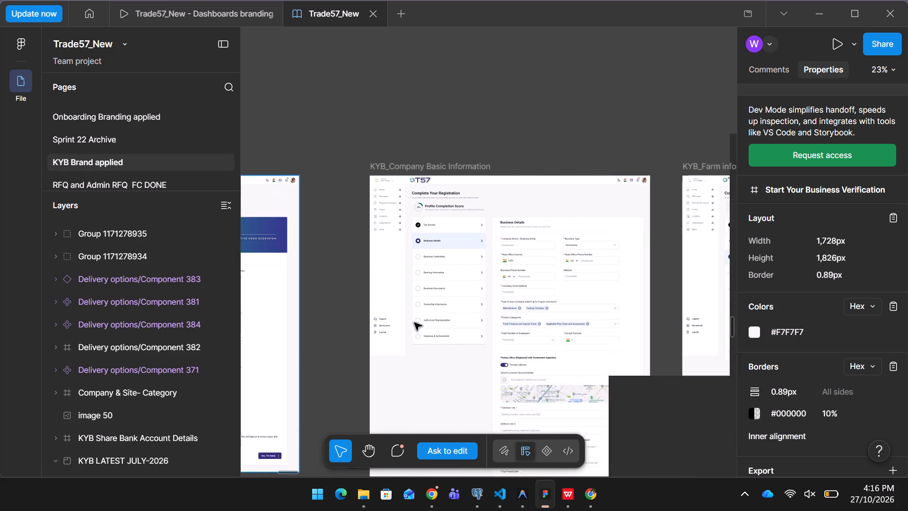
{"action": "scroll", "coordinate": [414, 323], "scroll_direction": "up", "scroll_amount": 6, "text": "shift"}
{"action": "scroll", "coordinate": [403, 283], "scroll_direction": "up", "scroll_amount": 2, "text": "shift"}
{"action": "scroll", "coordinate": [415, 265], "scroll_direction": "up", "scroll_amount": 2}
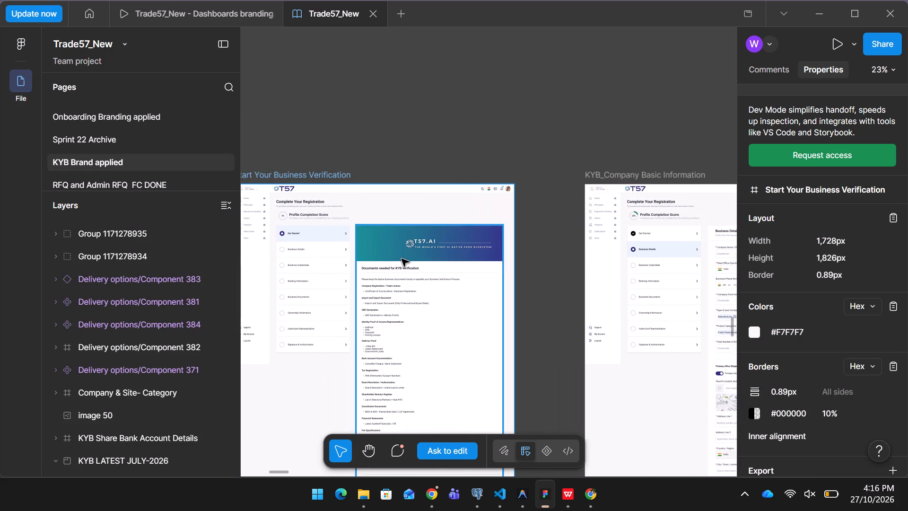
{"action": "scroll", "coordinate": [402, 259], "scroll_direction": "up", "scroll_amount": 4, "text": "shift"}
Set the export scale of the Start Your Business Verification frame to 2x.
{"action": "left_click", "coordinate": [482, 179]}
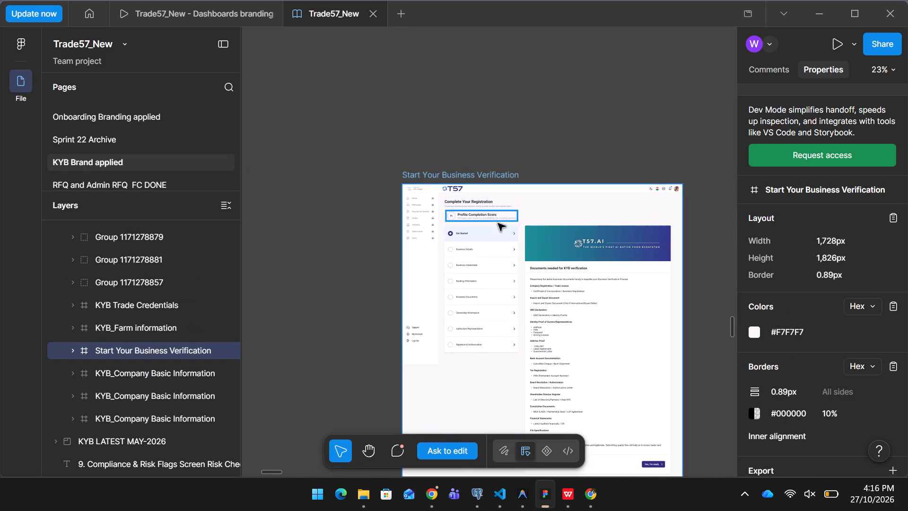
{"action": "scroll", "coordinate": [498, 226], "scroll_direction": "down", "scroll_amount": 5}
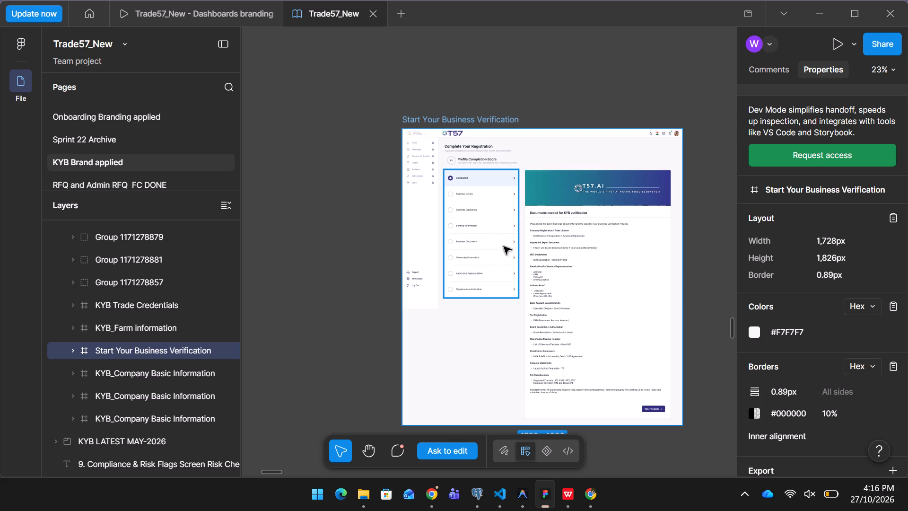
{"action": "left_click", "coordinate": [460, 120]}
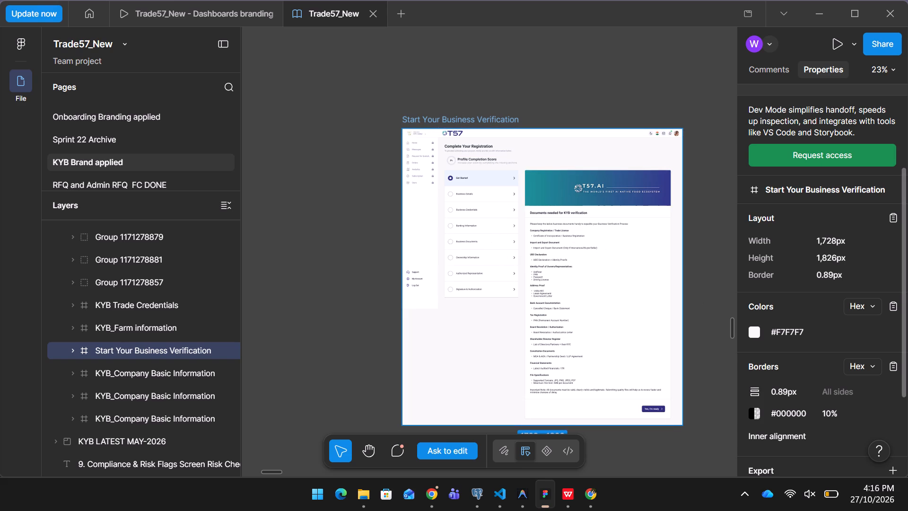
{"action": "scroll", "coordinate": [788, 313], "scroll_direction": "down", "scroll_amount": 4}
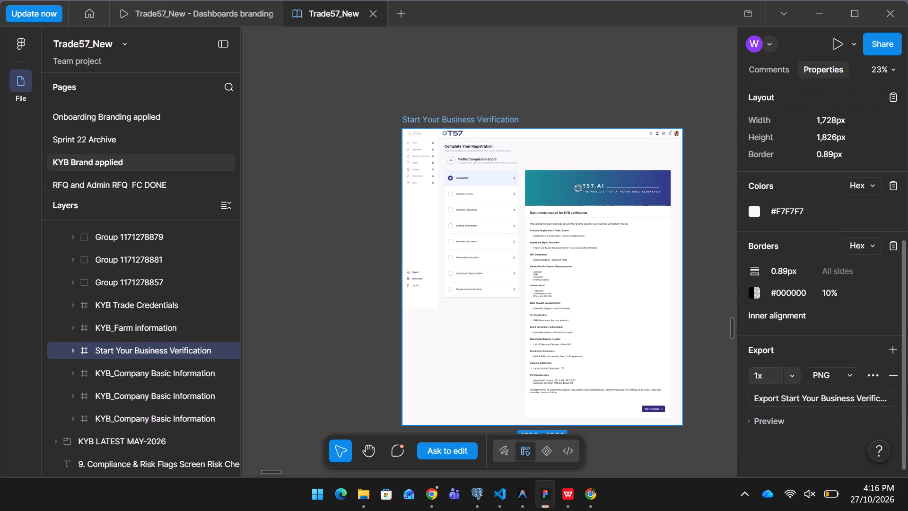
{"action": "left_click", "coordinate": [768, 377]}
{"action": "left_click", "coordinate": [786, 373]}
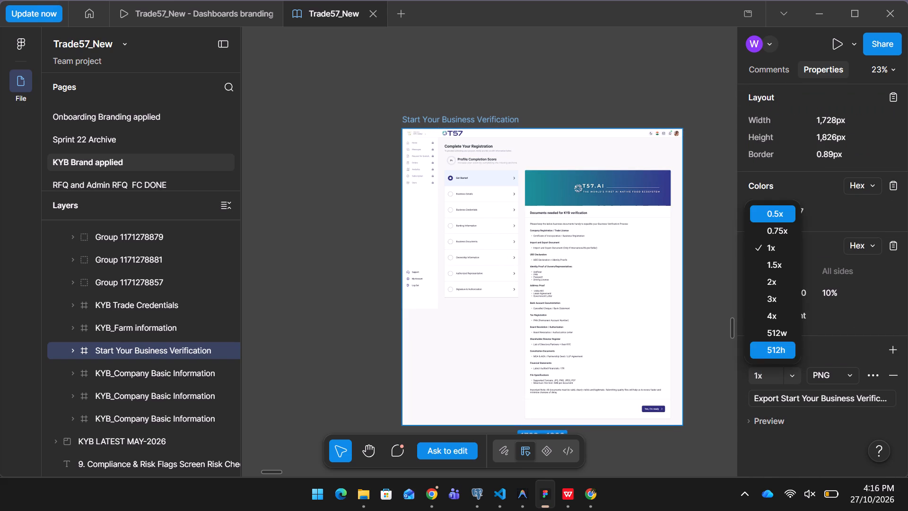
{"action": "left_click", "coordinate": [773, 287]}
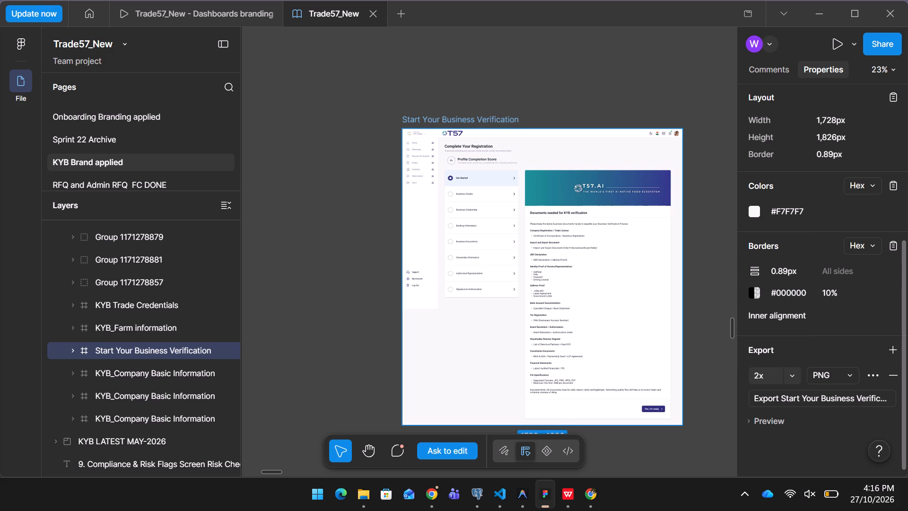
Export the frame as a PNG into the T57 folder under the name Start Your Business Verification.
{"action": "left_click", "coordinate": [789, 393]}
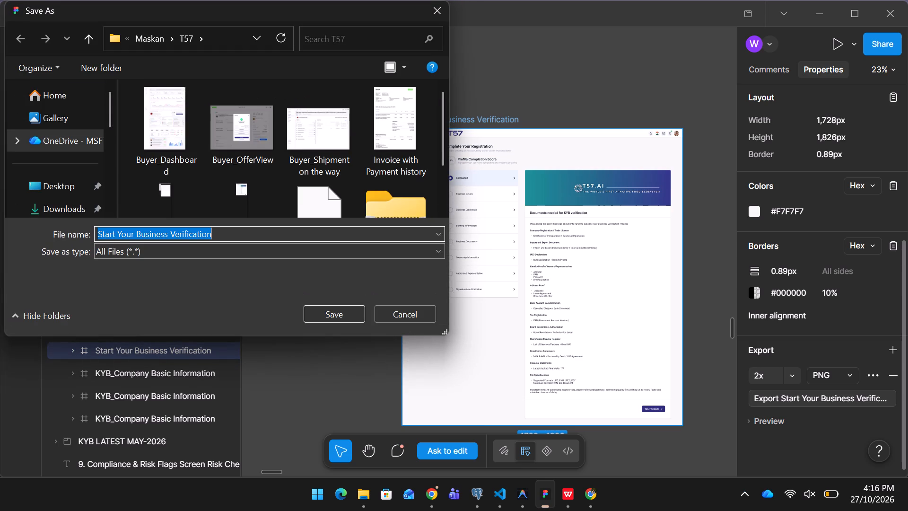
{"action": "left_click", "coordinate": [259, 231]}
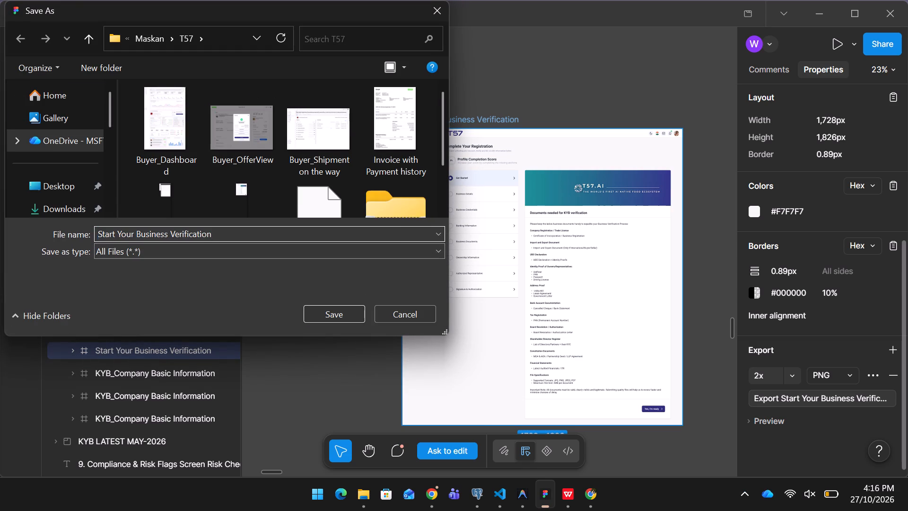
{"action": "double_click", "coordinate": [259, 231]}
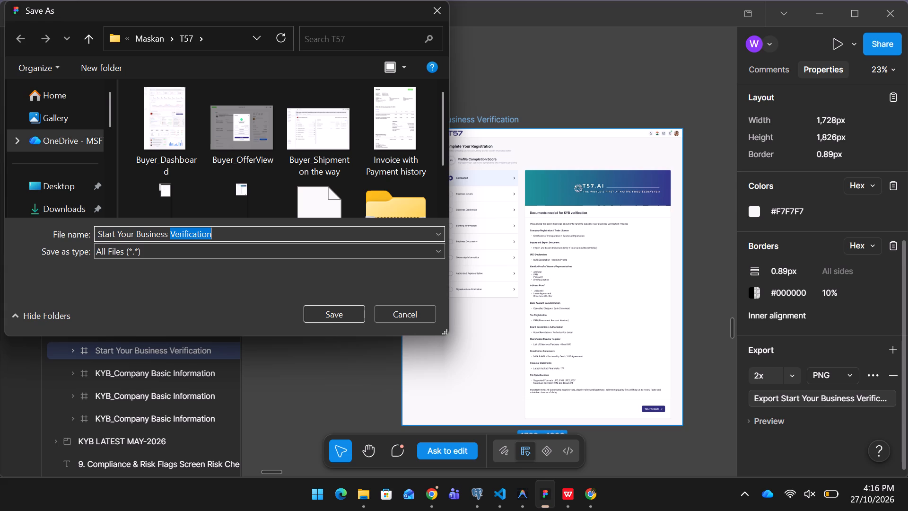
{"action": "left_click", "coordinate": [299, 231]}
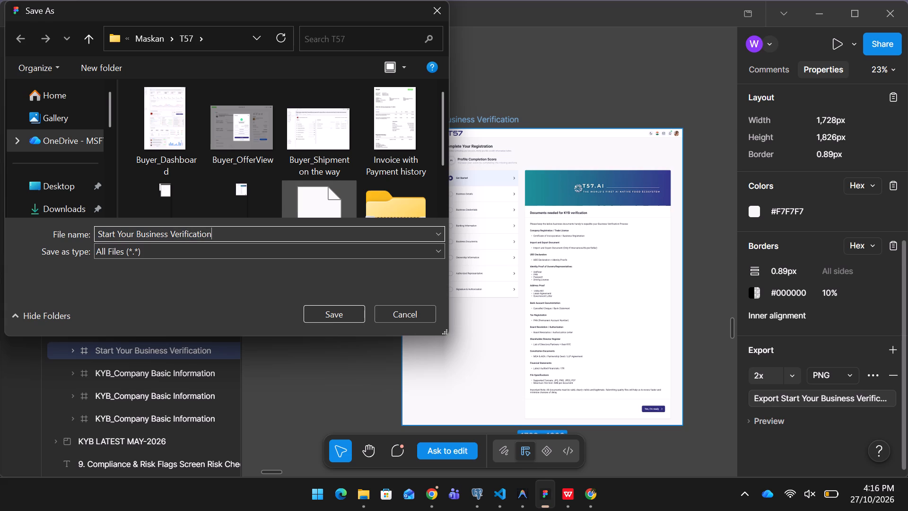
{"action": "scroll", "coordinate": [324, 183], "scroll_direction": "down", "scroll_amount": 2}
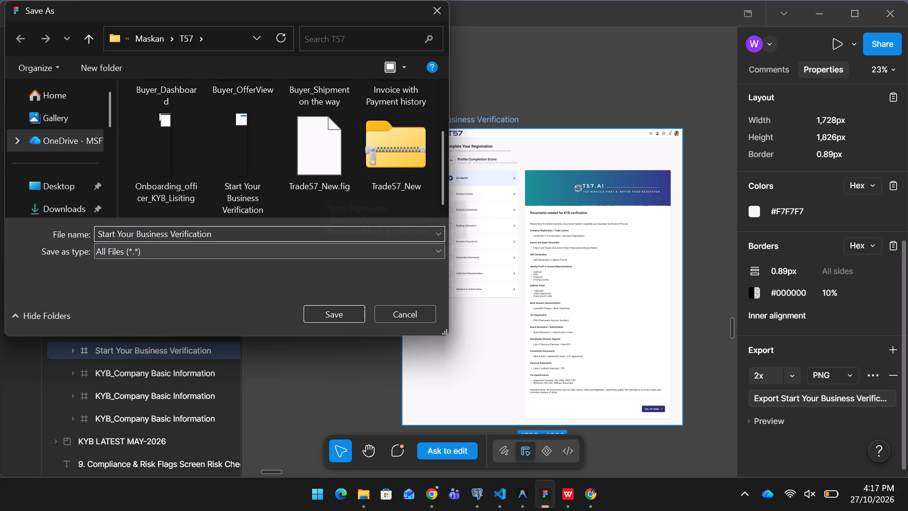
{"action": "left_click", "coordinate": [322, 320]}
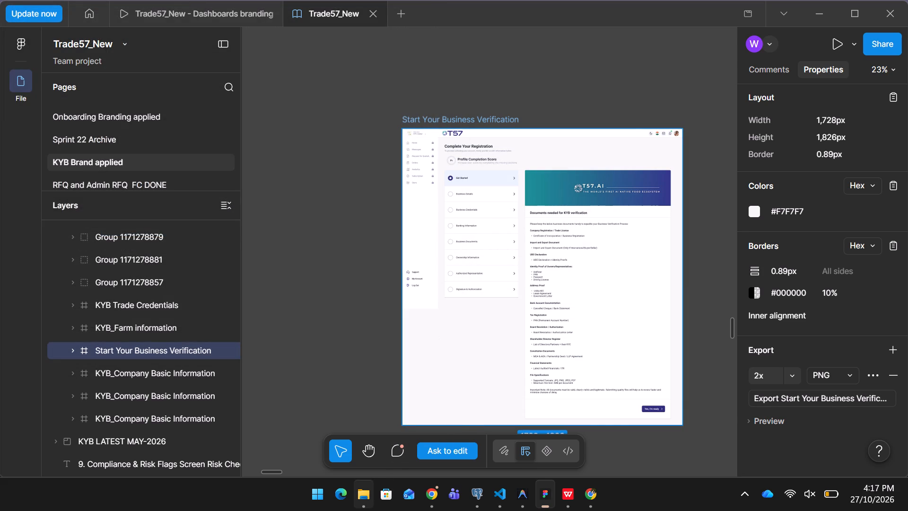
Switch to File Explorer and check the exported screen images in the T57 folder.
{"action": "left_click", "coordinate": [359, 490]}
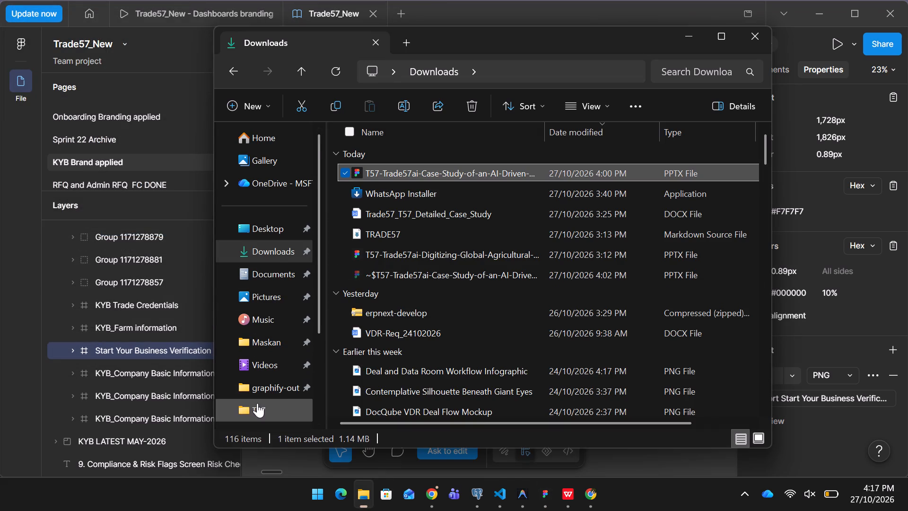
{"action": "left_click", "coordinate": [257, 403]}
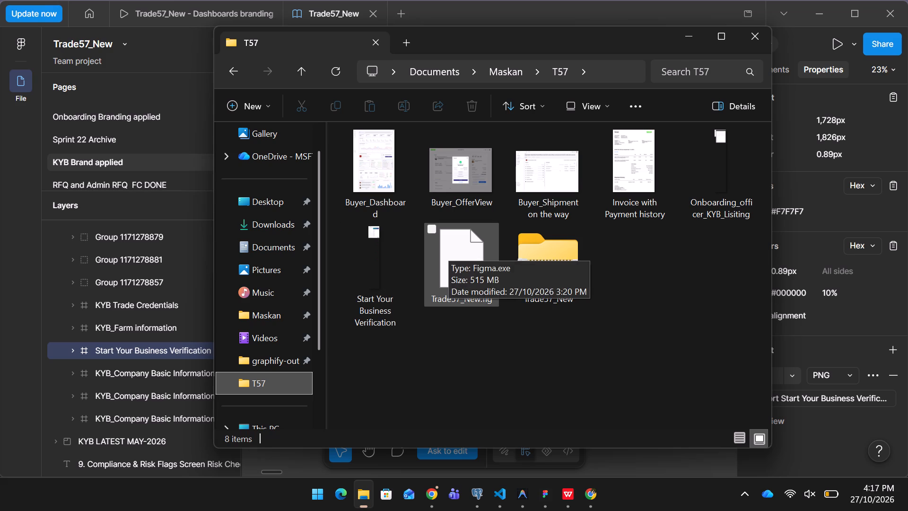
{"action": "left_click", "coordinate": [684, 39]}
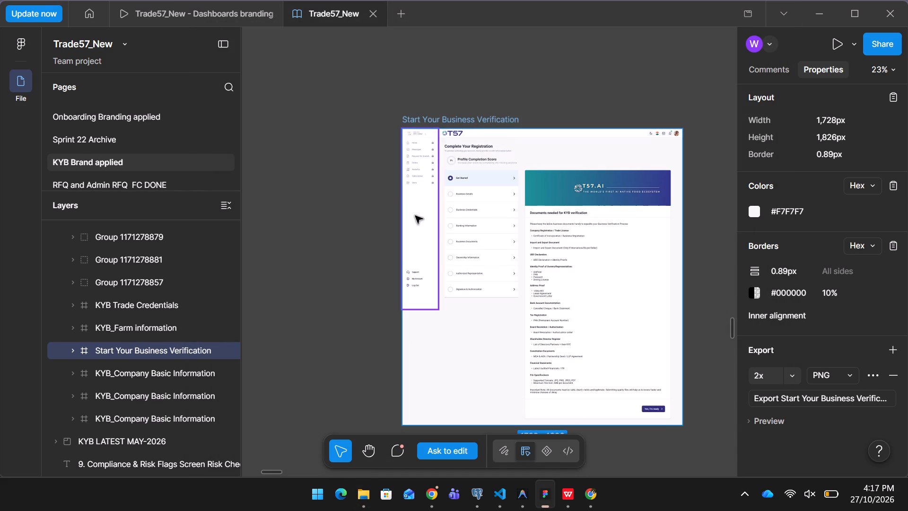
Back in Figma, expand the export preview of the Start Your Business Verification frame and inspect it.
{"action": "left_click", "coordinate": [469, 366]}
{"action": "left_click", "coordinate": [469, 366]}
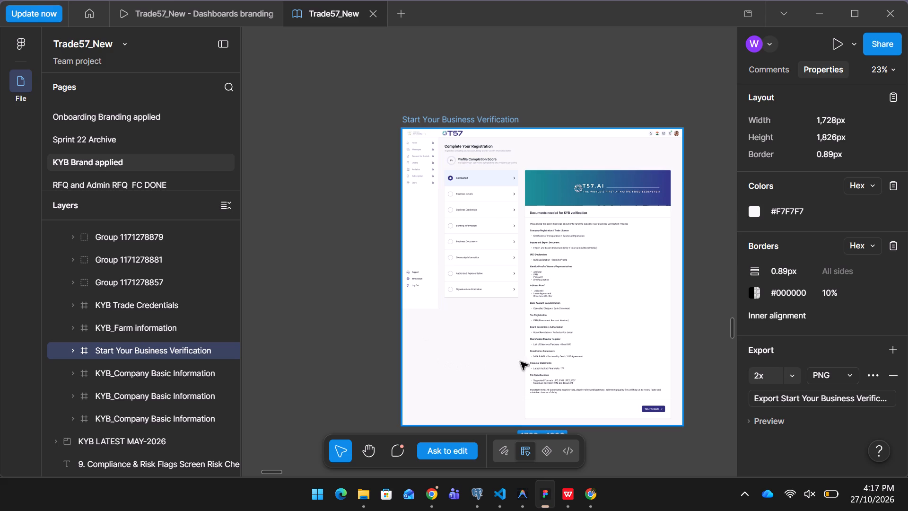
{"action": "left_click", "coordinate": [792, 421]}
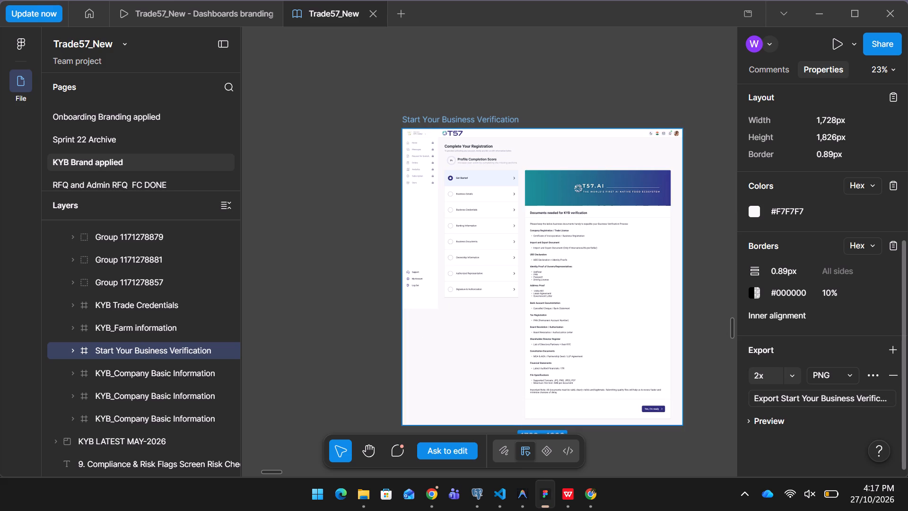
{"action": "scroll", "coordinate": [810, 399], "scroll_direction": "down", "scroll_amount": 5}
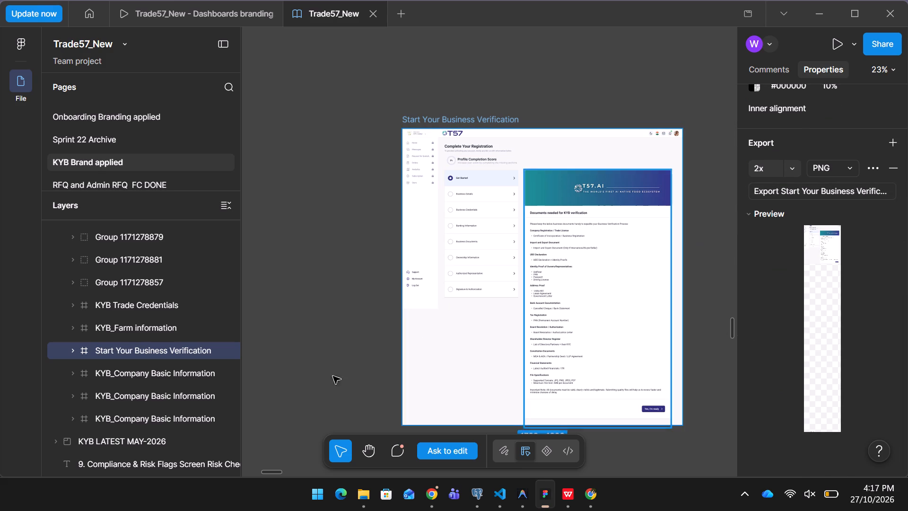
Compare the export previews of the KYB_Company Basic Information, KYB_Farm information and Start Your Business Verification frames with neighbouring layers, and check the dashboards prototype.
{"action": "left_click", "coordinate": [162, 369]}
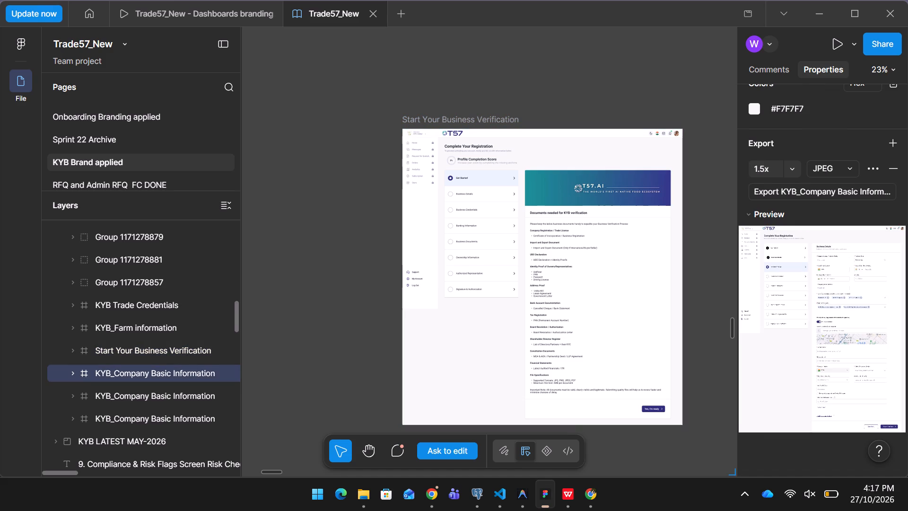
{"action": "left_click", "coordinate": [166, 328]}
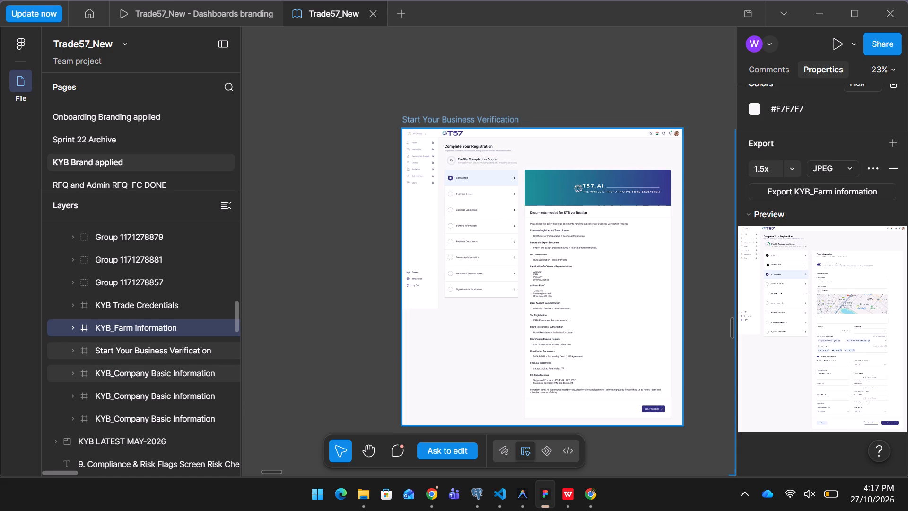
{"action": "left_click", "coordinate": [153, 348]}
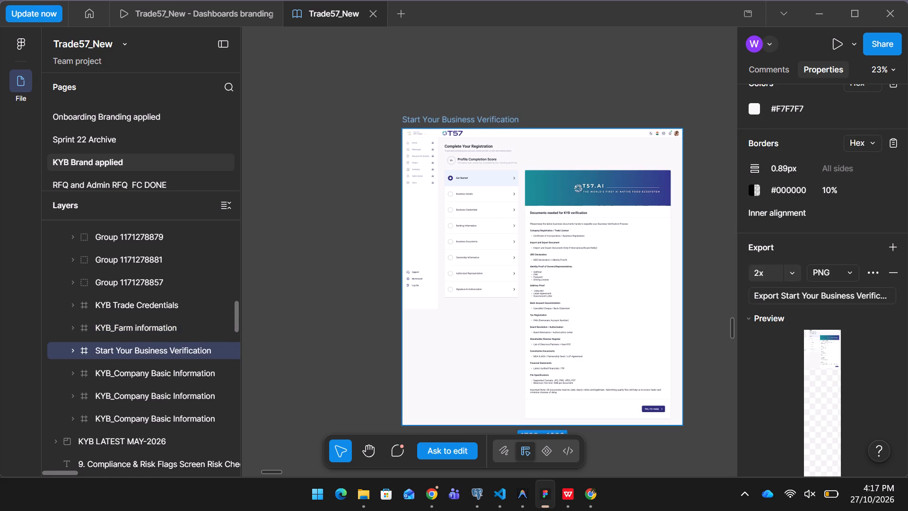
{"action": "left_click", "coordinate": [153, 326]}
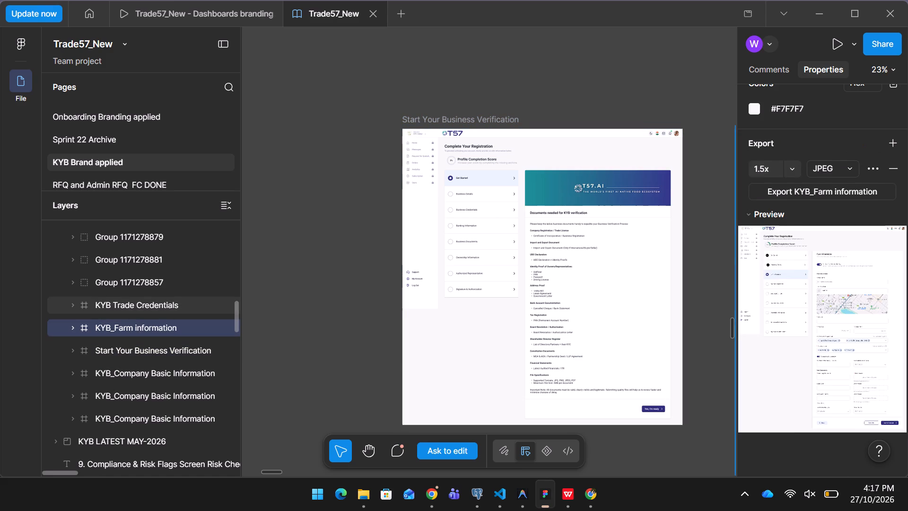
{"action": "left_click", "coordinate": [159, 306]}
{"action": "left_click", "coordinate": [164, 281]}
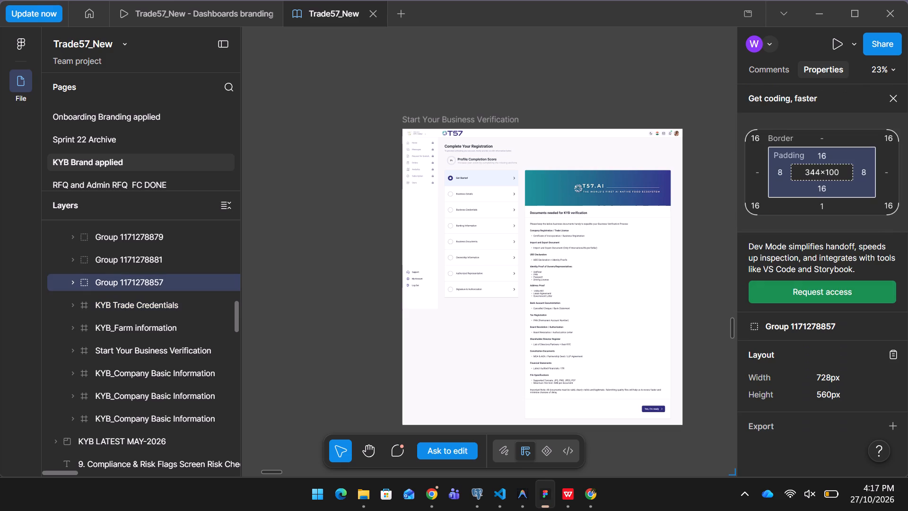
{"action": "left_click", "coordinate": [168, 264]}
{"action": "left_click", "coordinate": [137, 347]}
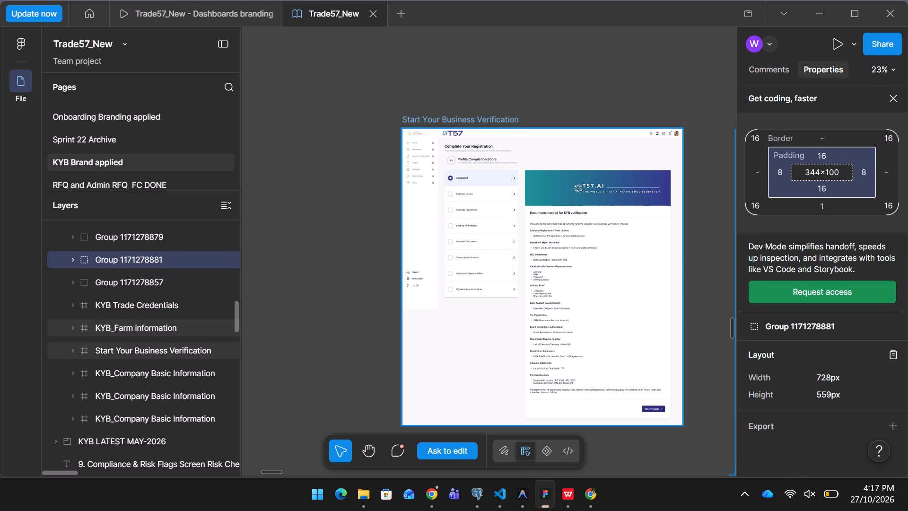
{"action": "left_click", "coordinate": [137, 379]}
{"action": "scroll", "coordinate": [800, 304], "scroll_direction": "down", "scroll_amount": 7}
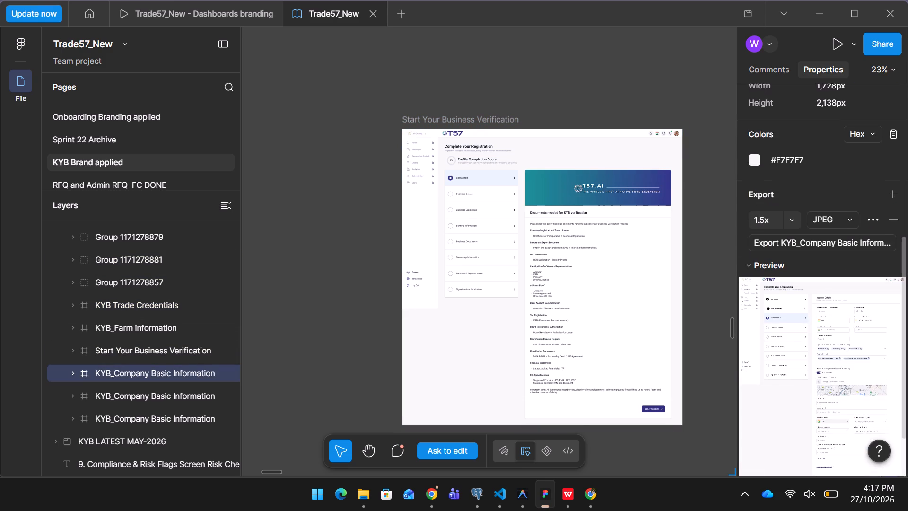
{"action": "scroll", "coordinate": [798, 307], "scroll_direction": "down", "scroll_amount": 1}
{"action": "left_click", "coordinate": [141, 246]}
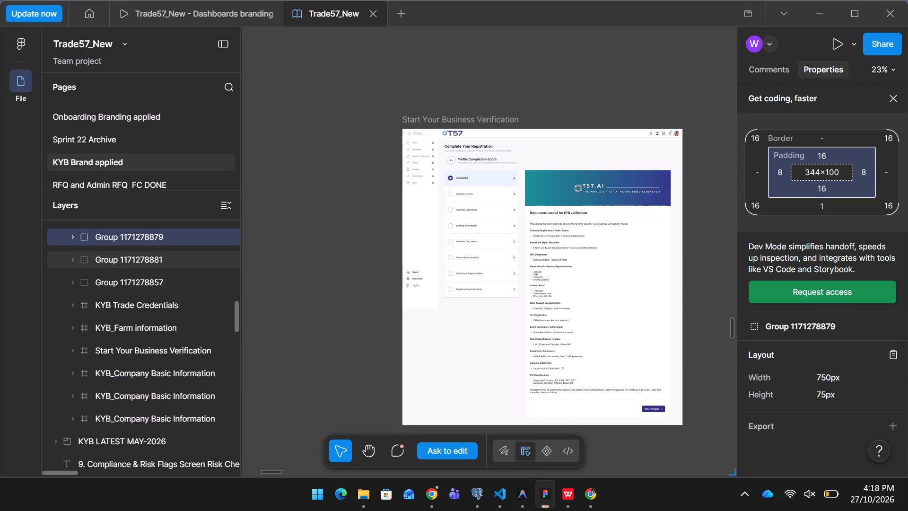
{"action": "scroll", "coordinate": [716, 286], "scroll_direction": "down", "scroll_amount": 3}
{"action": "scroll", "coordinate": [831, 319], "scroll_direction": "down", "scroll_amount": 9}
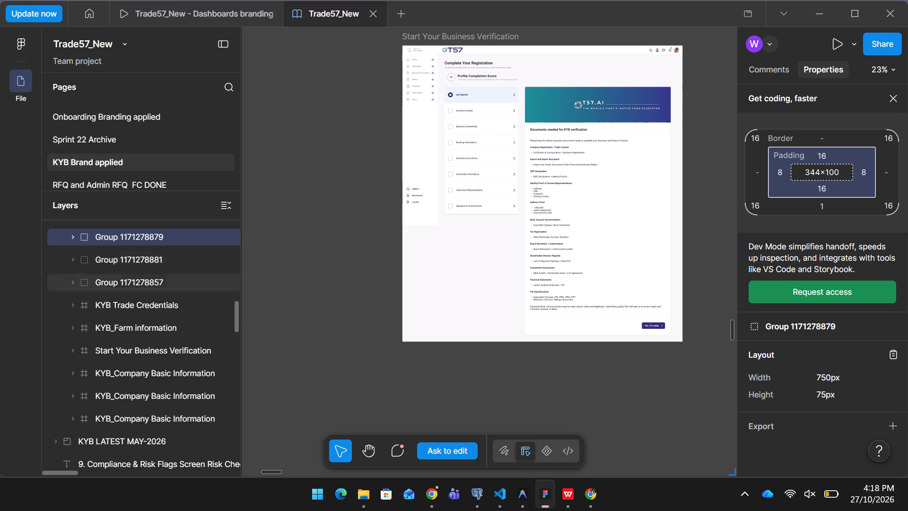